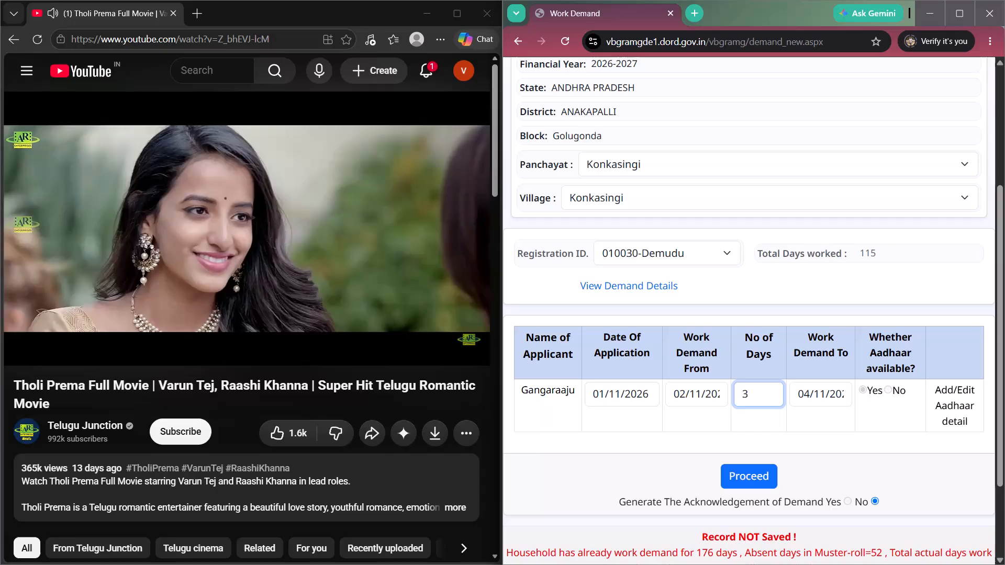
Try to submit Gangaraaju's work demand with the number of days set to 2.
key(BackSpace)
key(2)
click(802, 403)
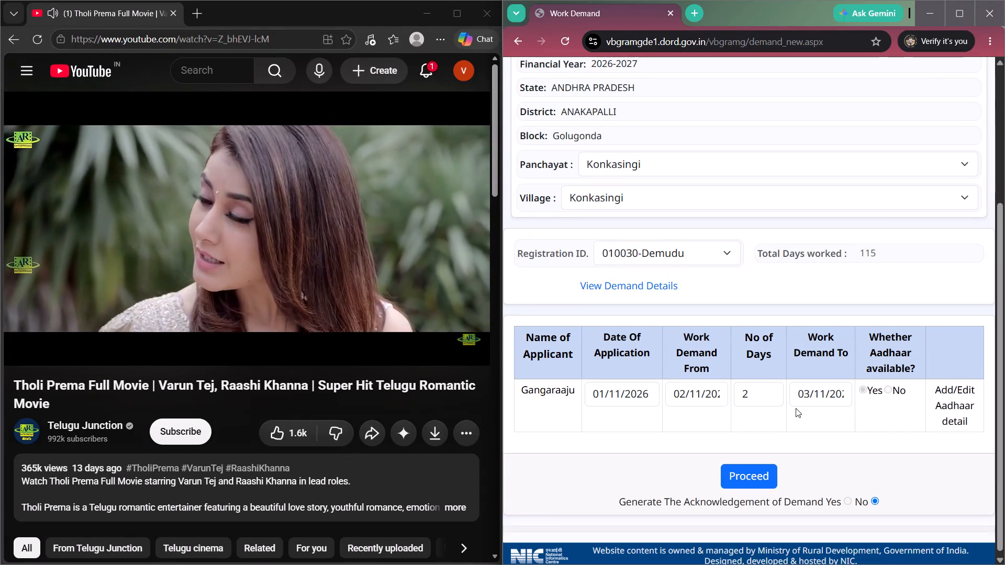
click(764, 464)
Set Gangaraaju's number of days to 1 and submit the work demand.
click(777, 377)
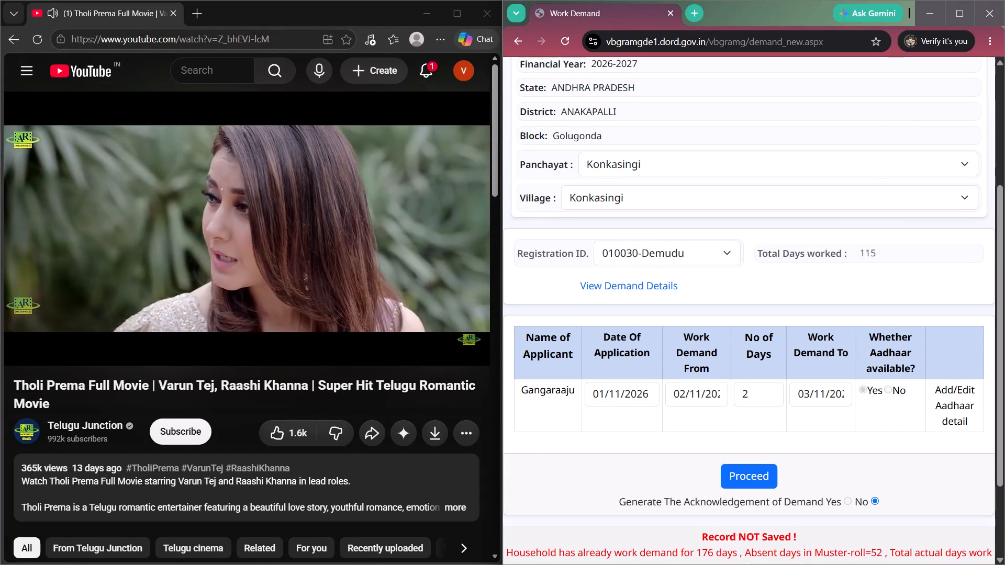
click(766, 386)
key(BackSpace)
key(1)
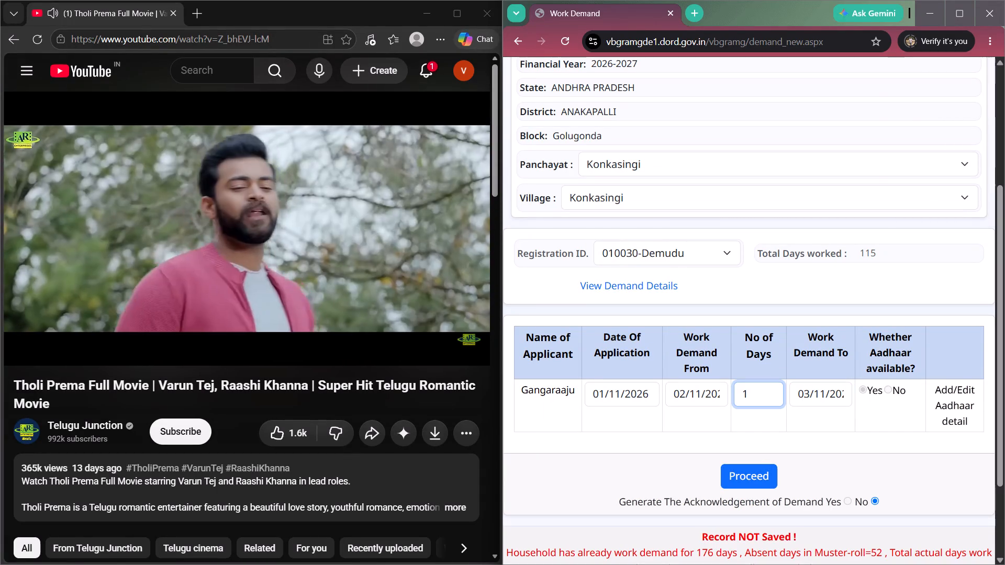
click(810, 393)
click(741, 484)
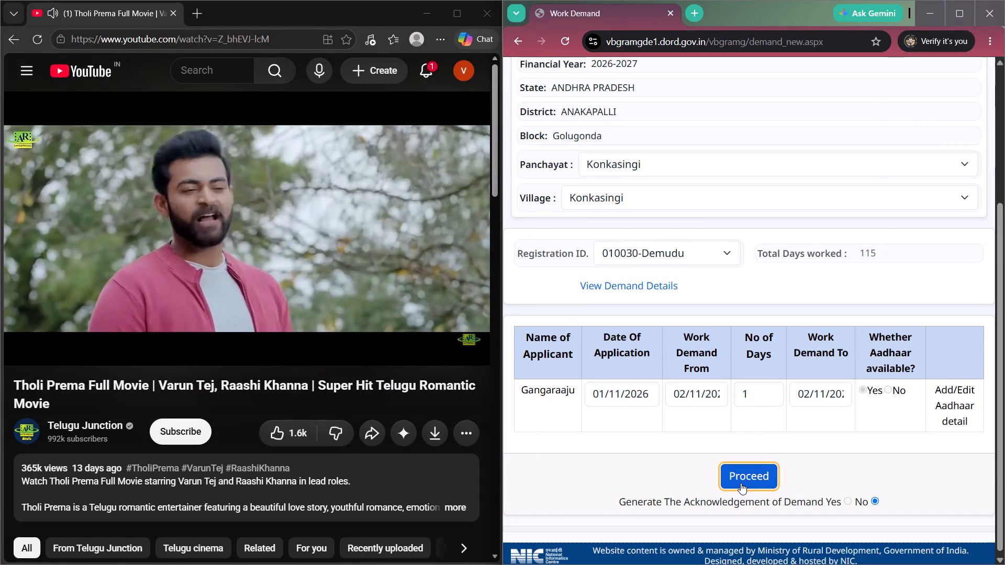
scroll(774, 394, down, 4)
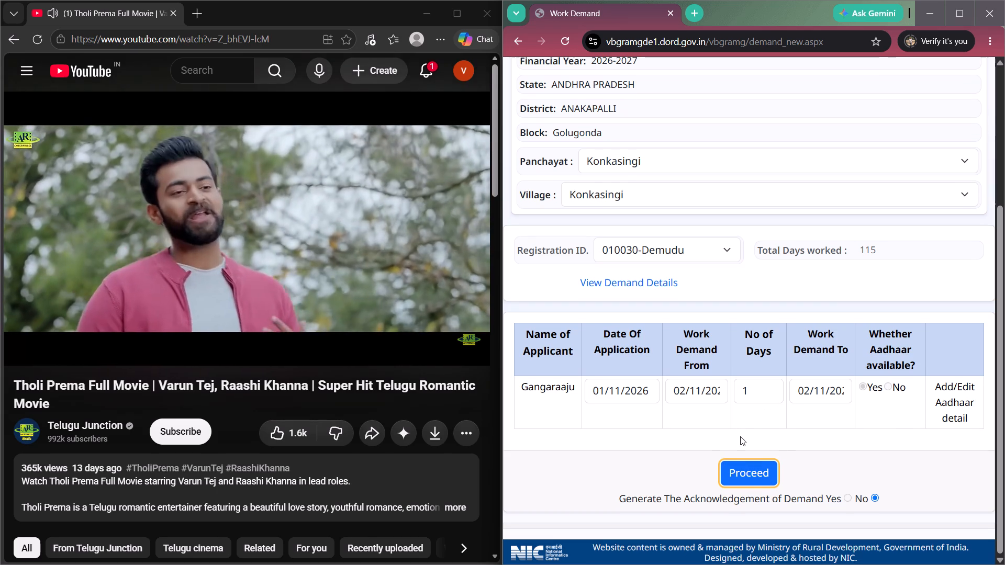
click(878, 129)
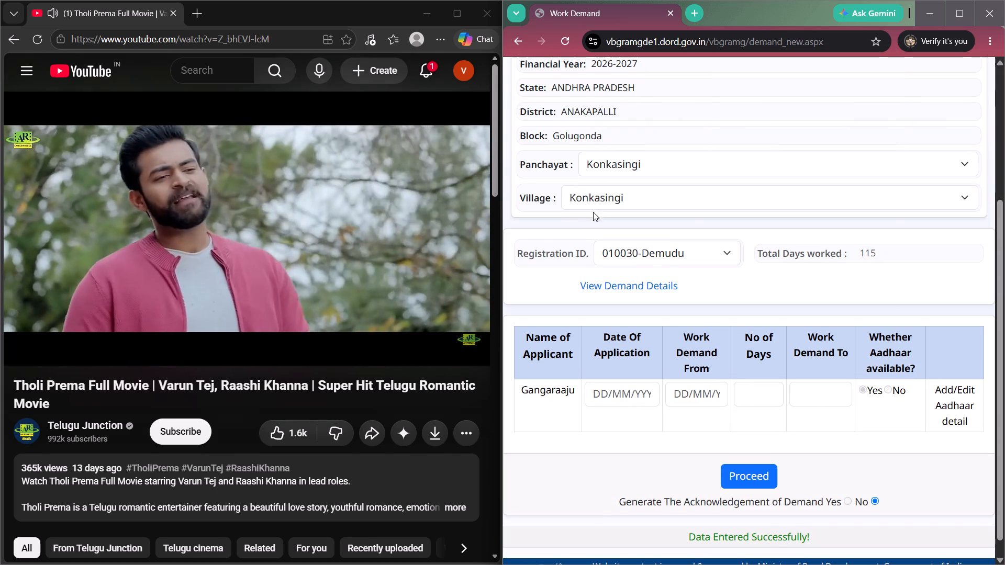
Choose the second Ammaaji registration in the list and set the number of days to 6, updating the work demand end date.
click(647, 252)
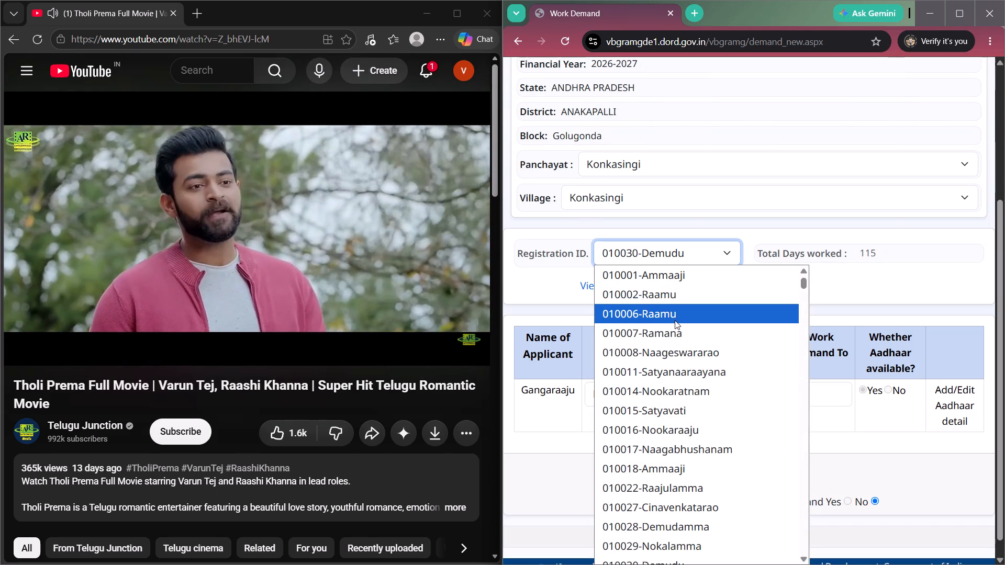
scroll(675, 320, down, 1)
click(660, 336)
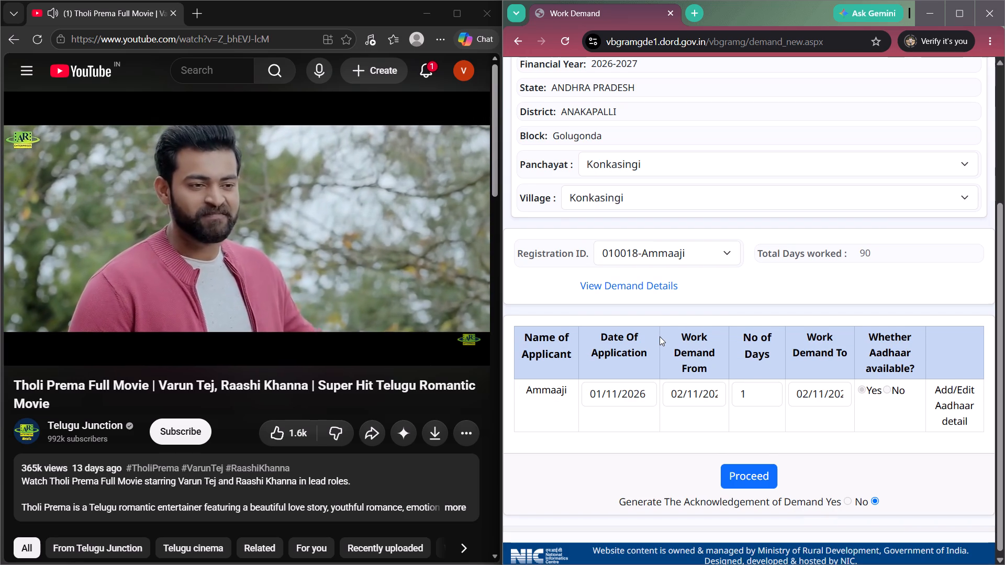
click(808, 395)
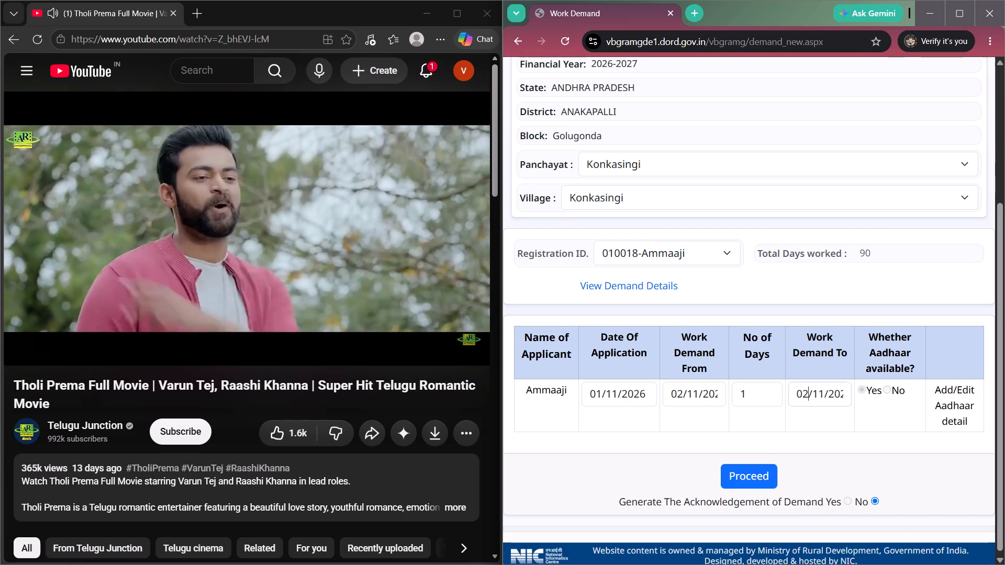
click(786, 397)
click(772, 398)
key(BackSpace)
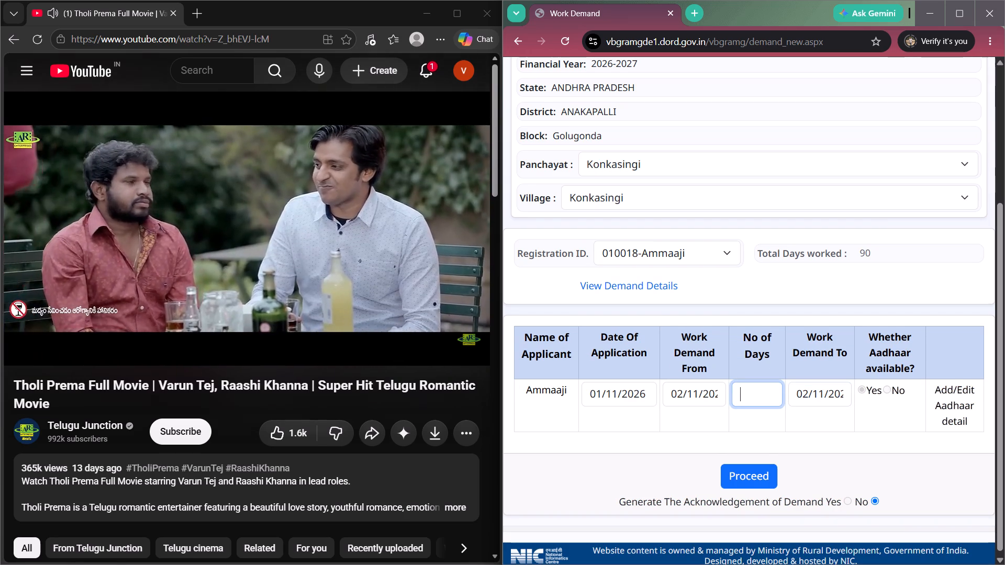
key(6)
click(787, 386)
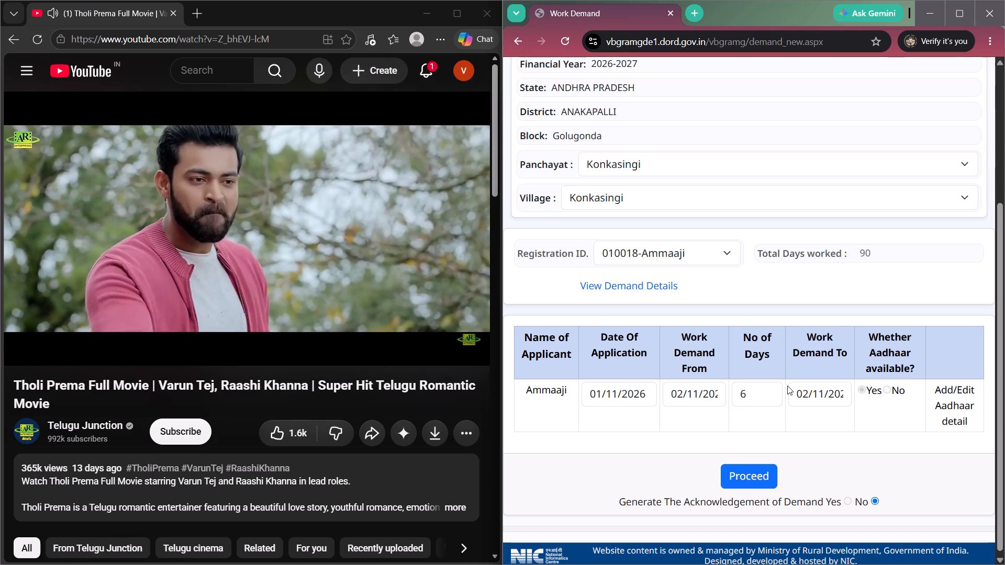
click(791, 388)
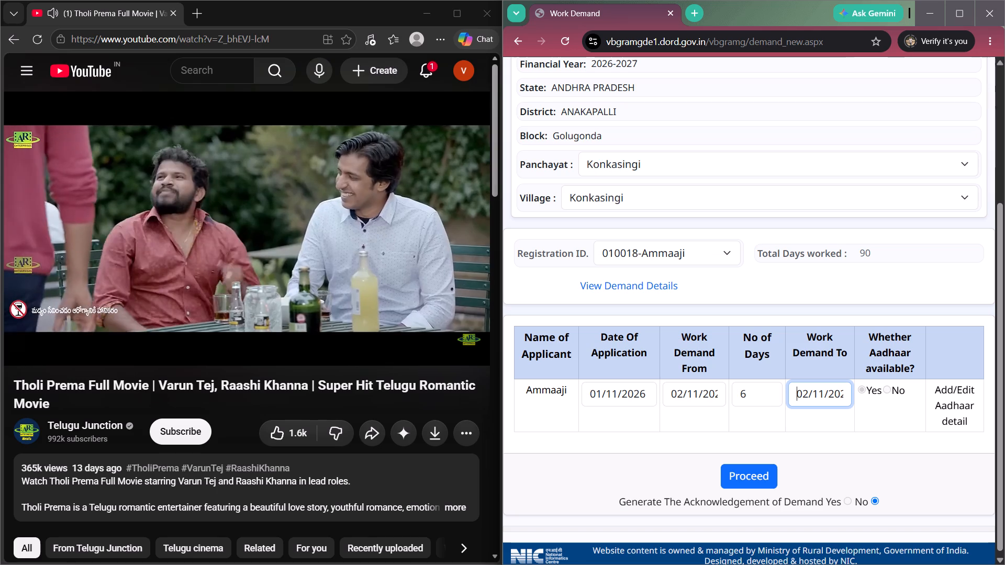
click(794, 393)
click(802, 431)
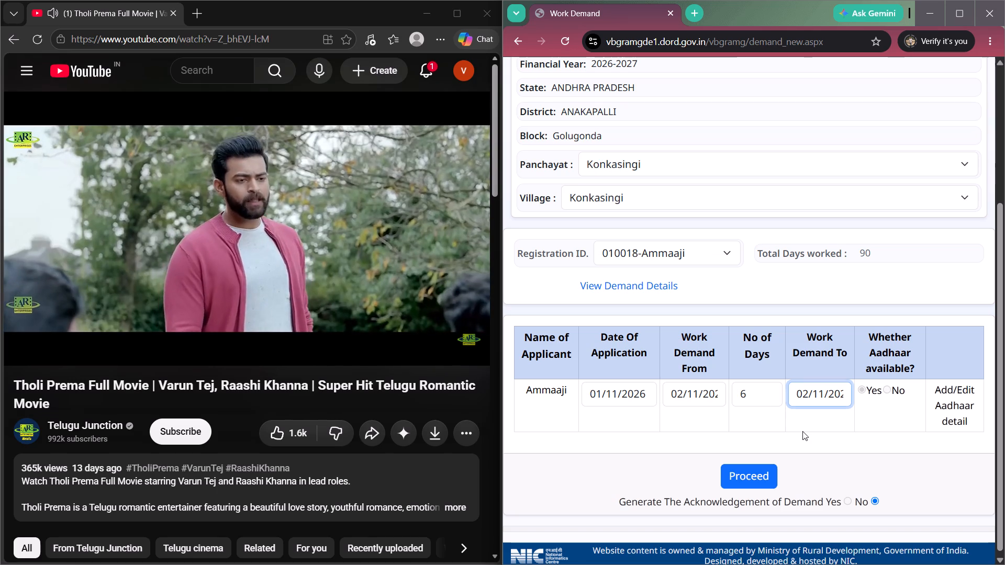
click(794, 399)
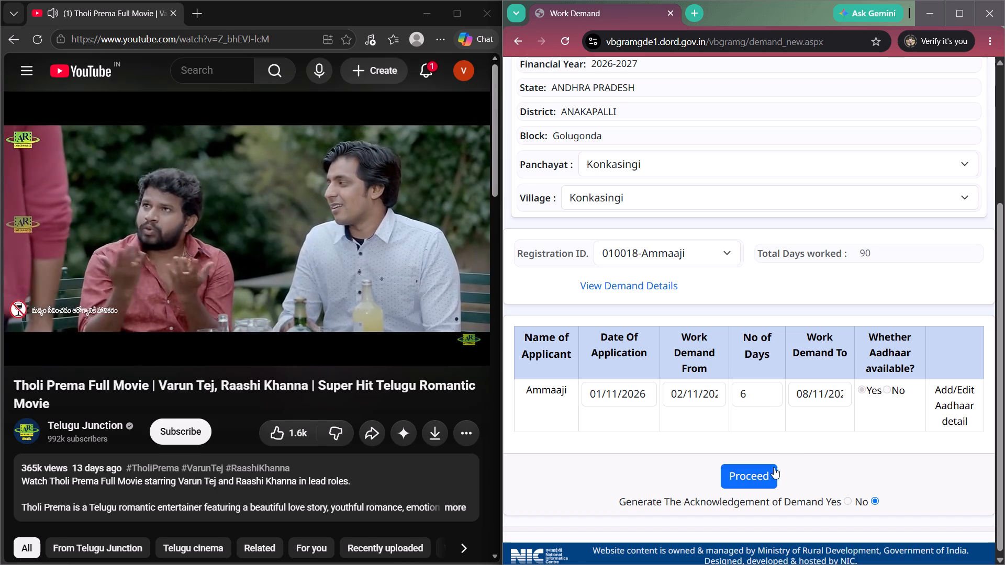
Submit Ammaaji's work demand and close the resulting message.
click(769, 472)
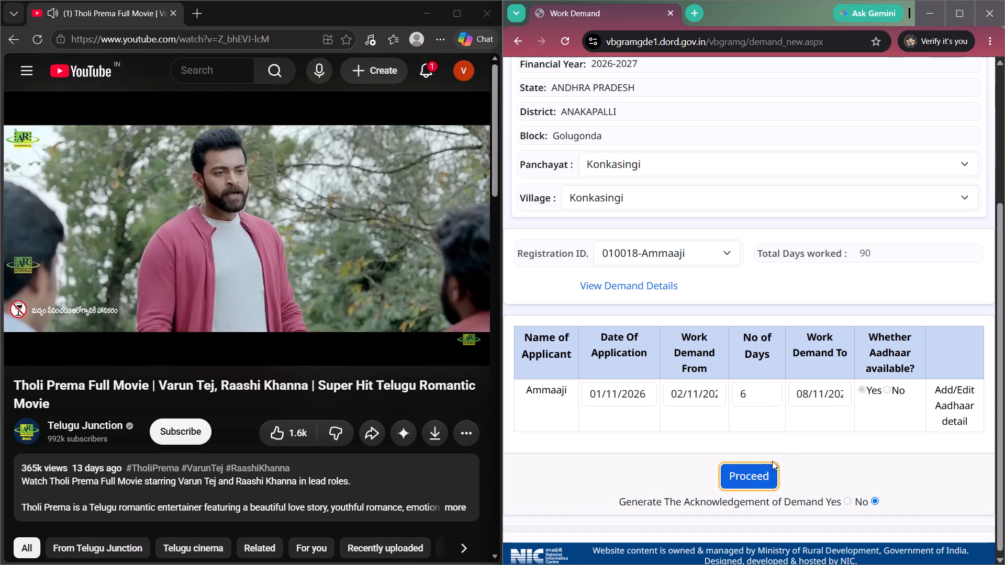
scroll(734, 366, down, 5)
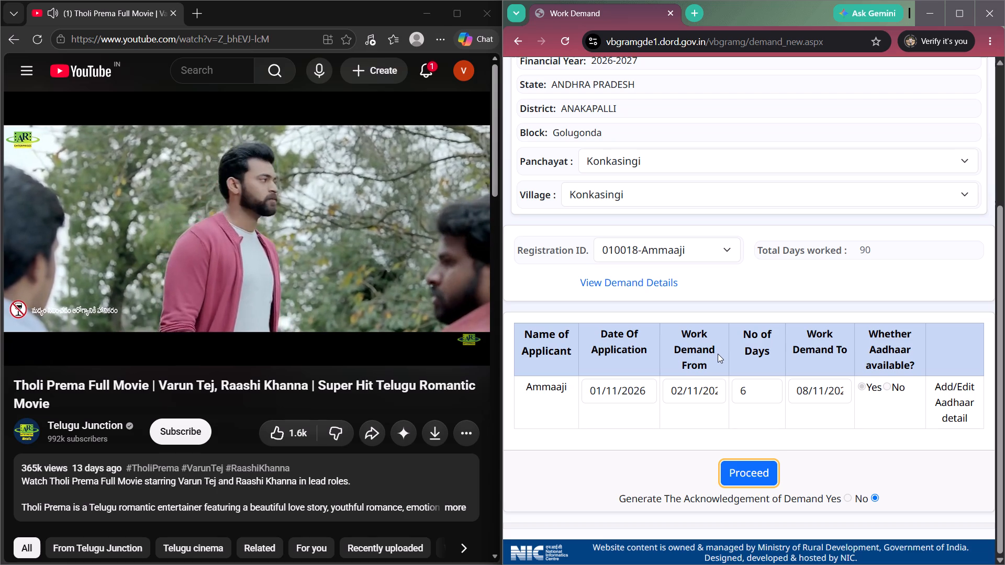
scroll(718, 354, down, 5)
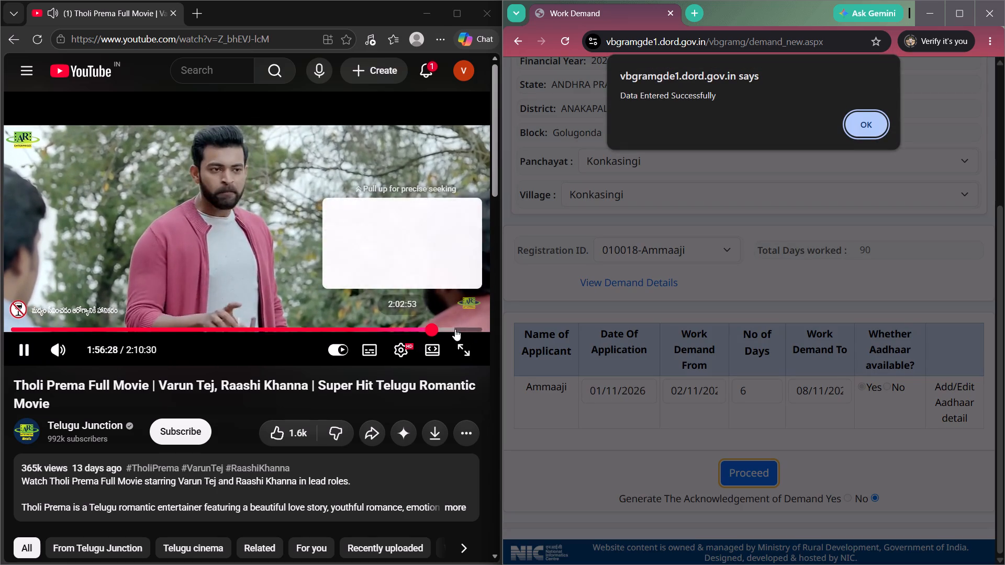
click(871, 126)
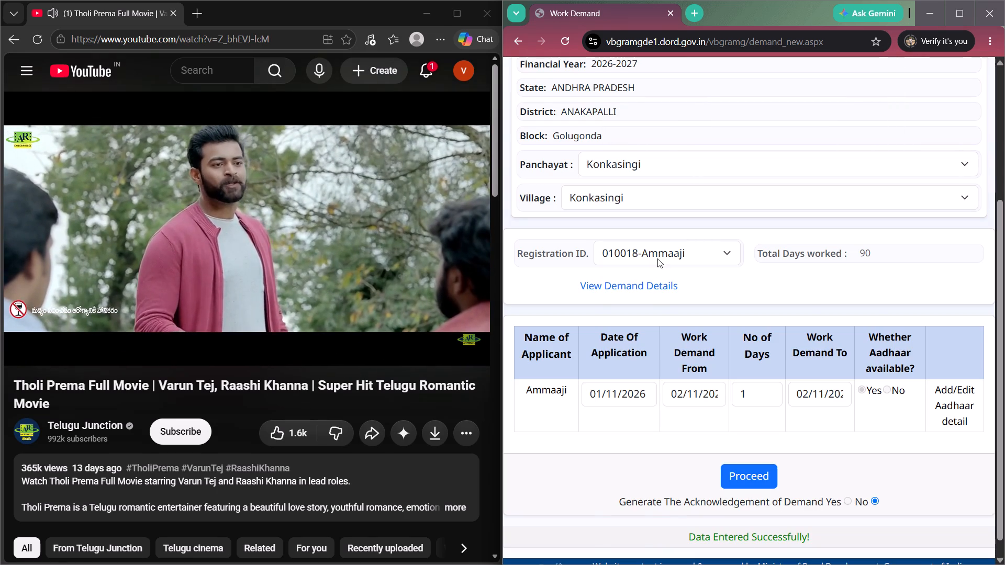
Choose the registration listed under Sreenu for the next work demand.
click(660, 251)
scroll(674, 318, down, 4)
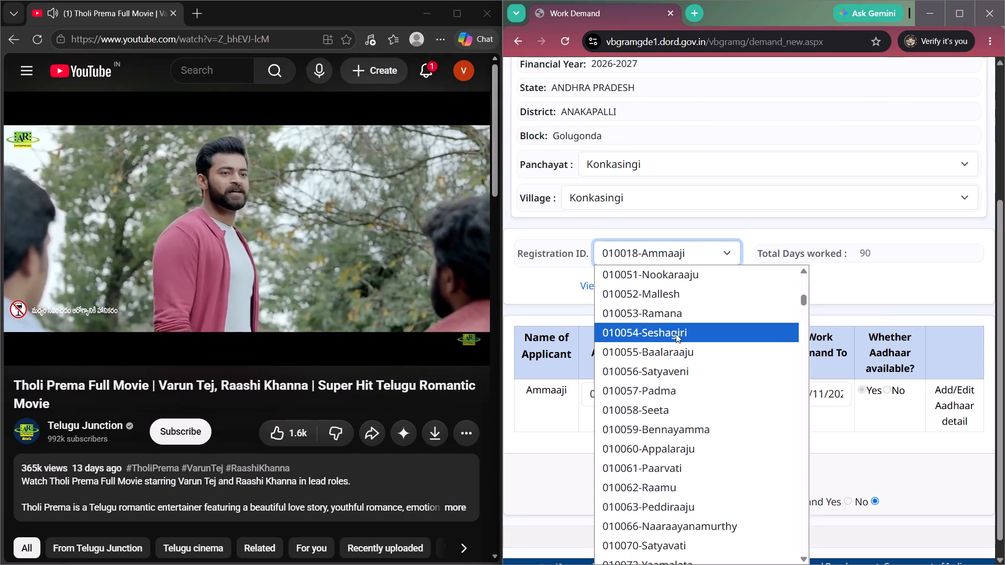
scroll(700, 367, down, 7)
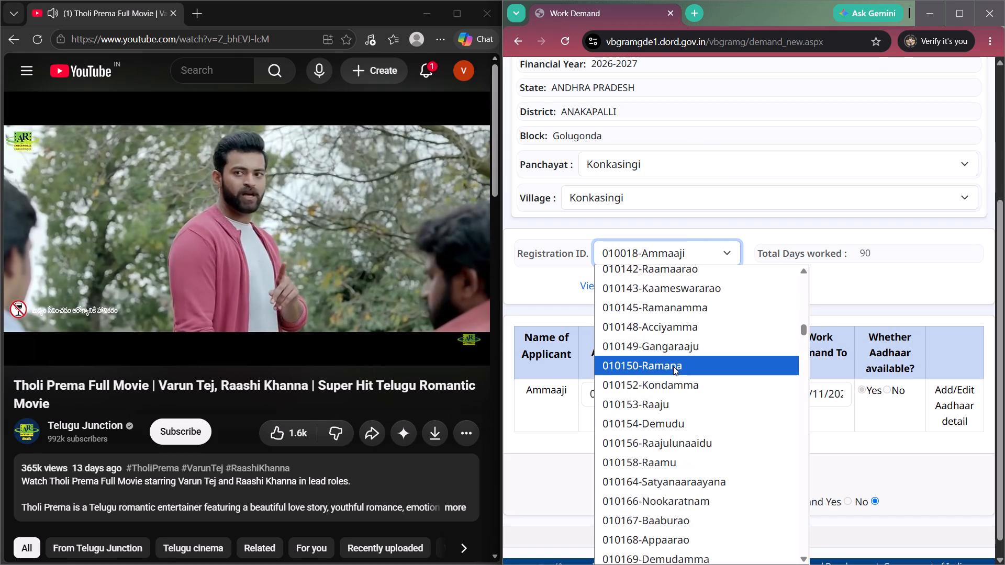
scroll(673, 366, up, 2)
click(680, 302)
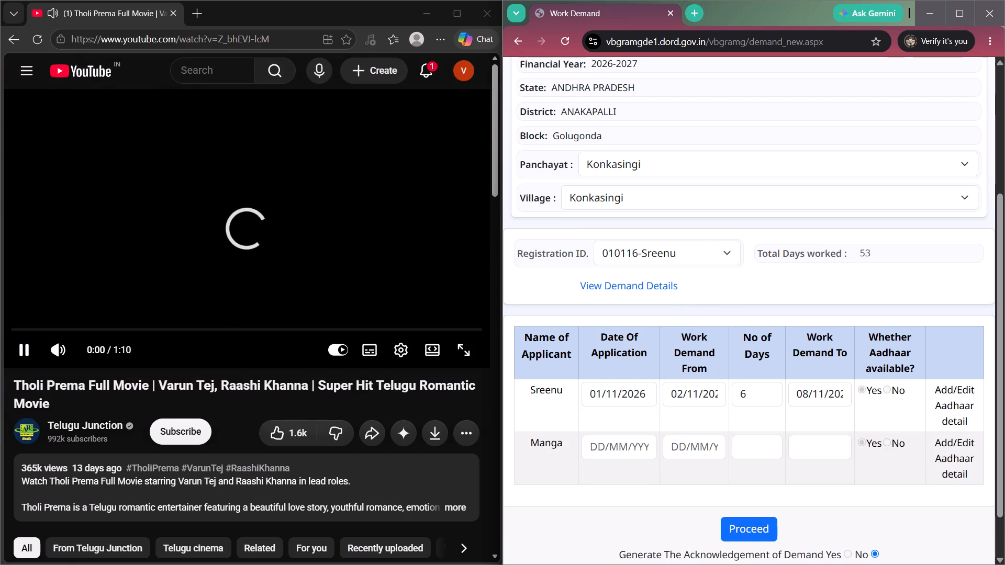
Clear the date of application in Sreenu's row.
click(649, 395)
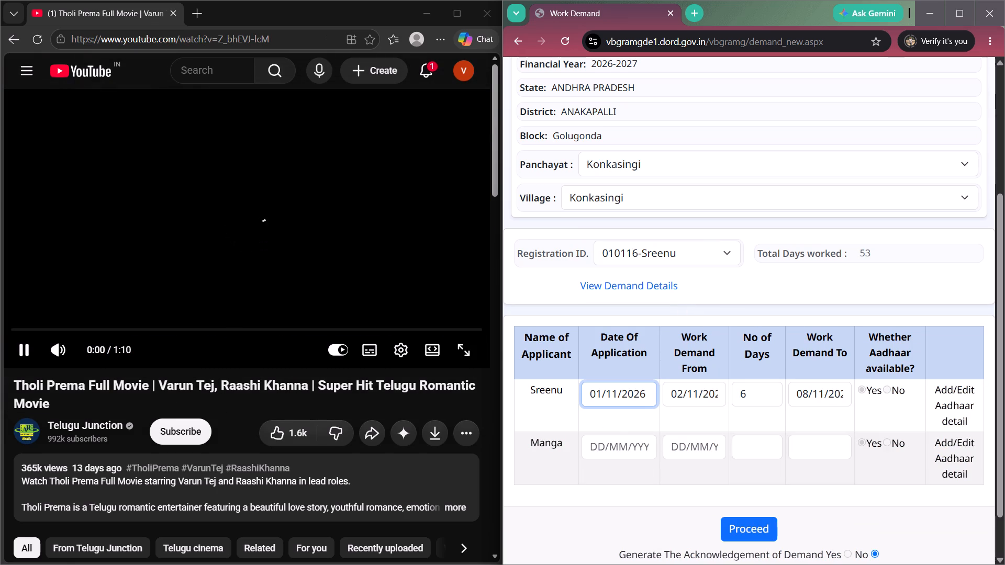
key(BackSpace)
key(BackSpace)
key(BackSpace)
key(BackSpace)
key(BackSpace)
key(BackSpace)
key(BackSpace)
key(BackSpace)
key(BackSpace)
key(BackSpace)
key(BackSpace)
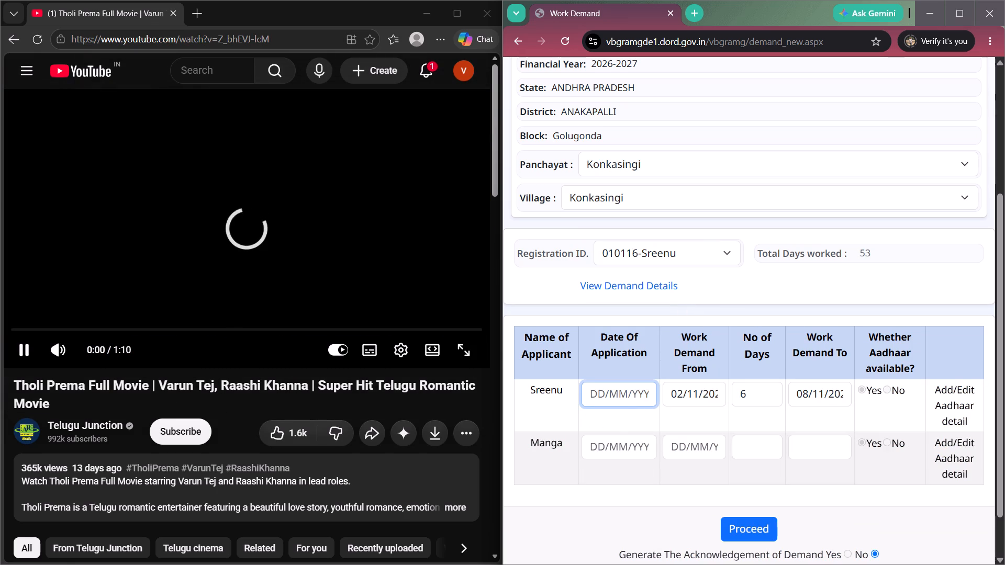
Enter 01/11/2026 as Manga's date of application.
click(619, 442)
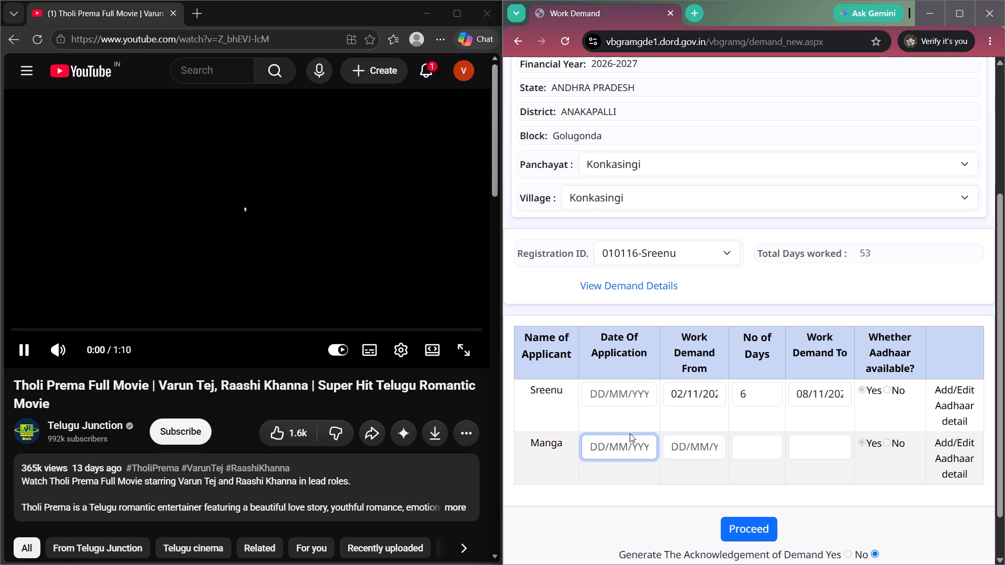
click(630, 433)
click(636, 444)
right_click(632, 444)
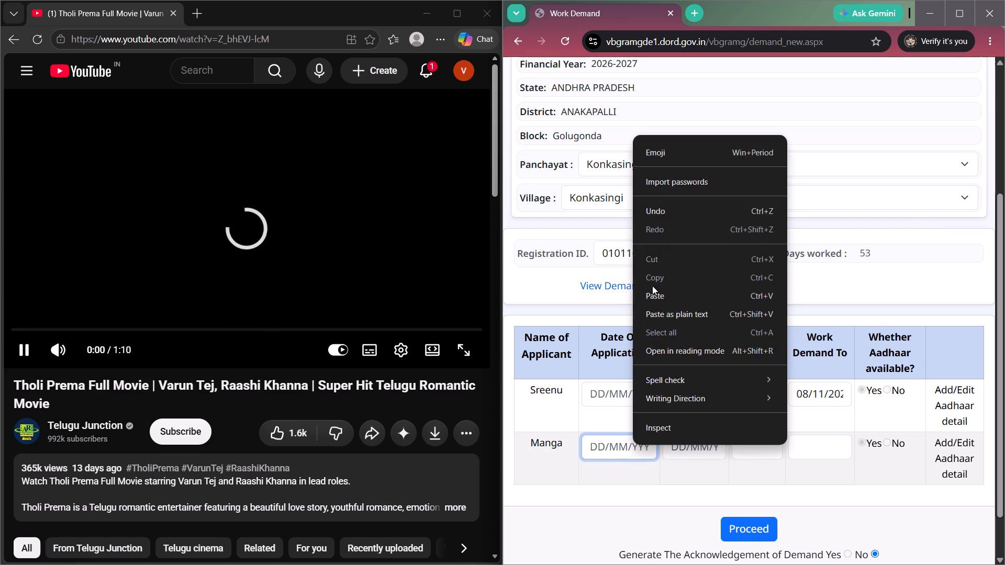
click(652, 286)
click(658, 302)
Set Manga's work demand start date to 02/11/2026 and the number of days to 6.
click(690, 440)
click(691, 441)
right_click(691, 441)
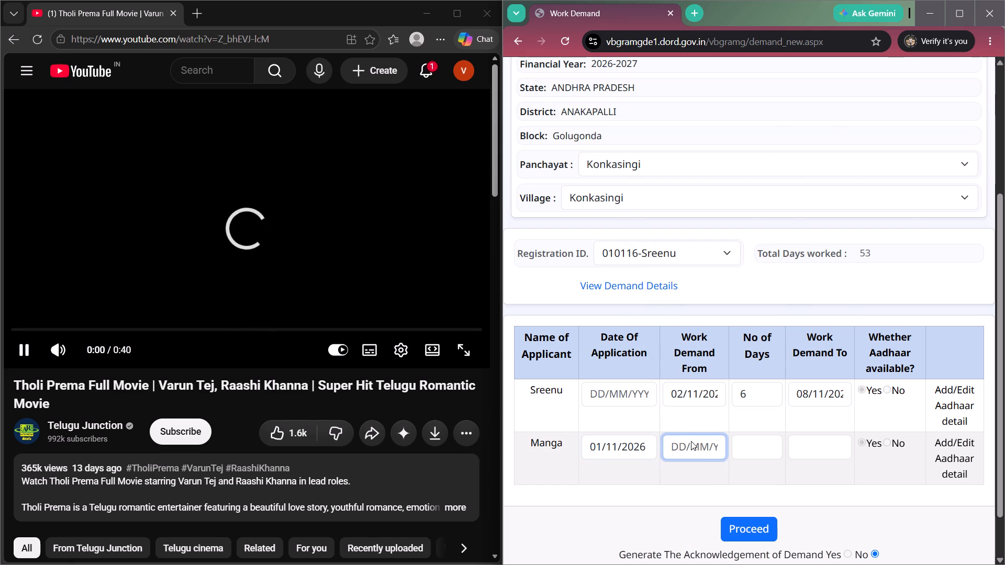
click(718, 301)
click(674, 442)
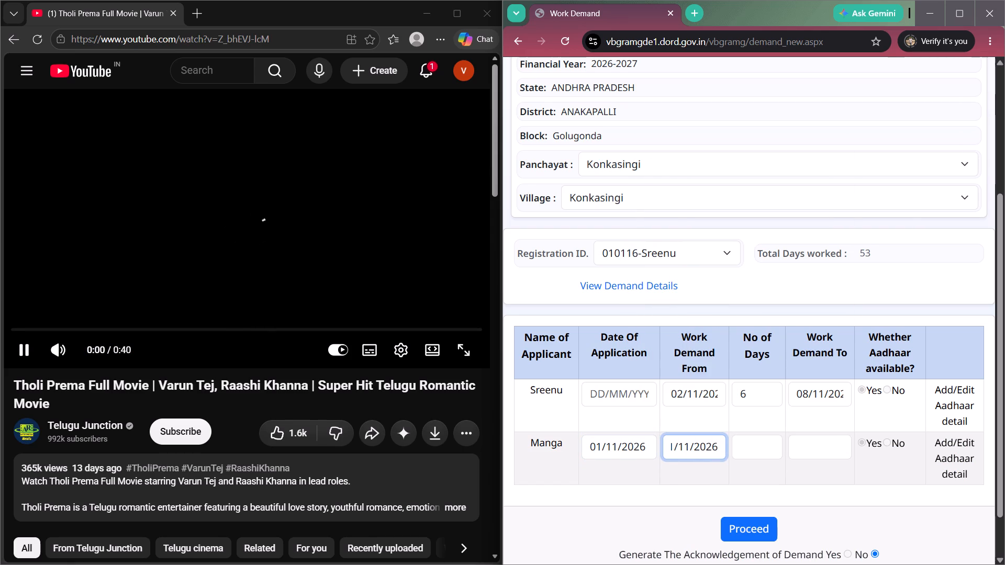
key(BackSpace)
key(2)
click(769, 458)
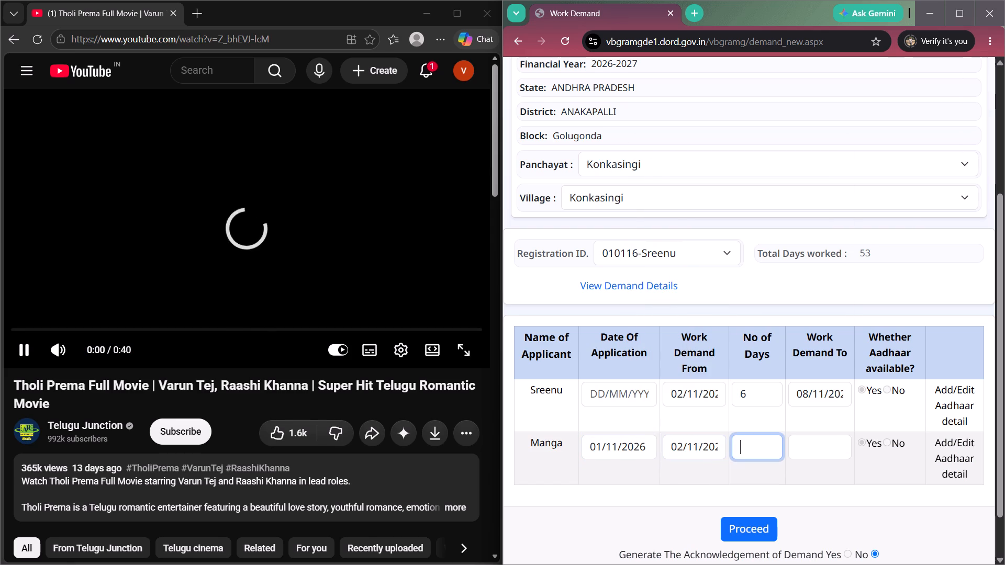
click(766, 453)
key(6)
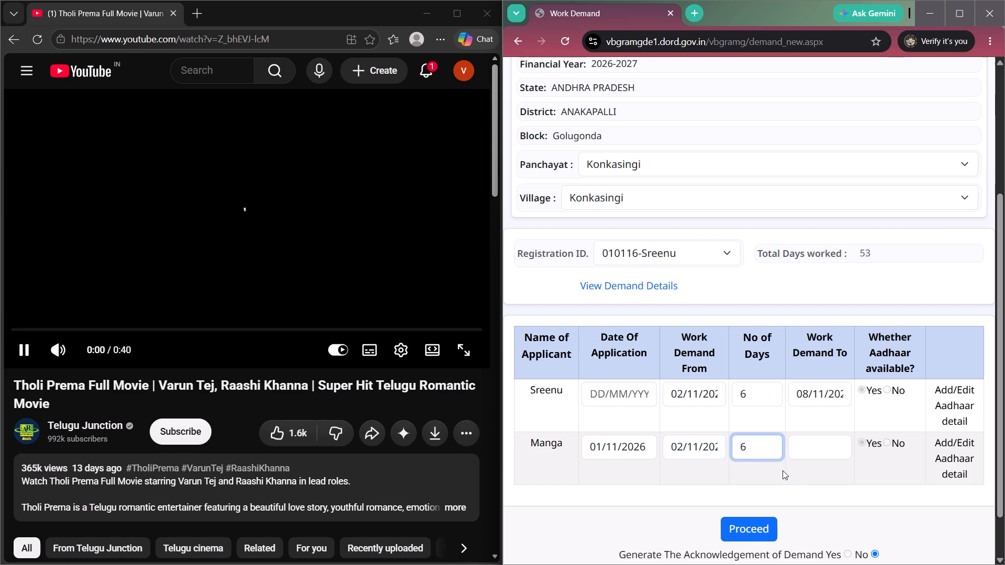
click(827, 455)
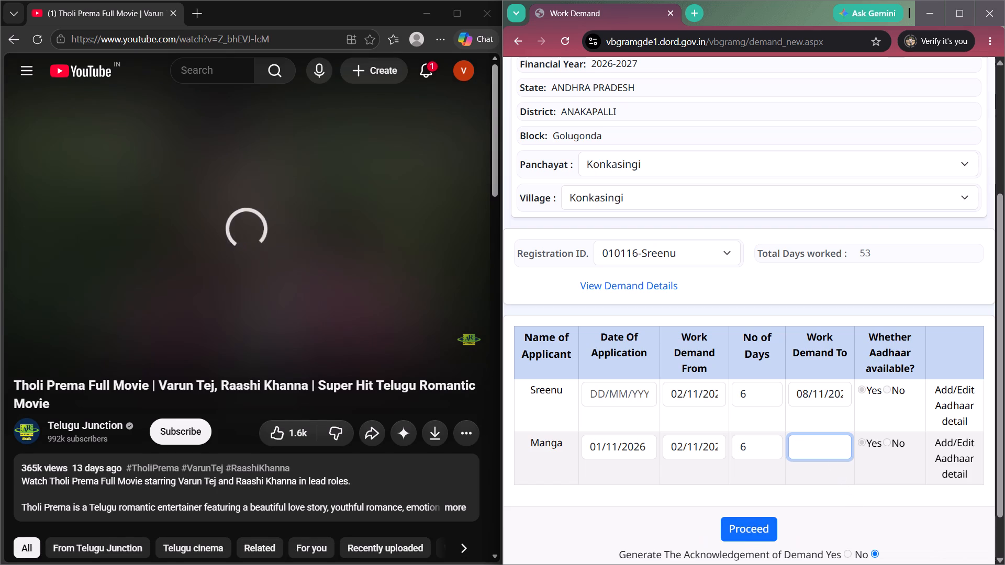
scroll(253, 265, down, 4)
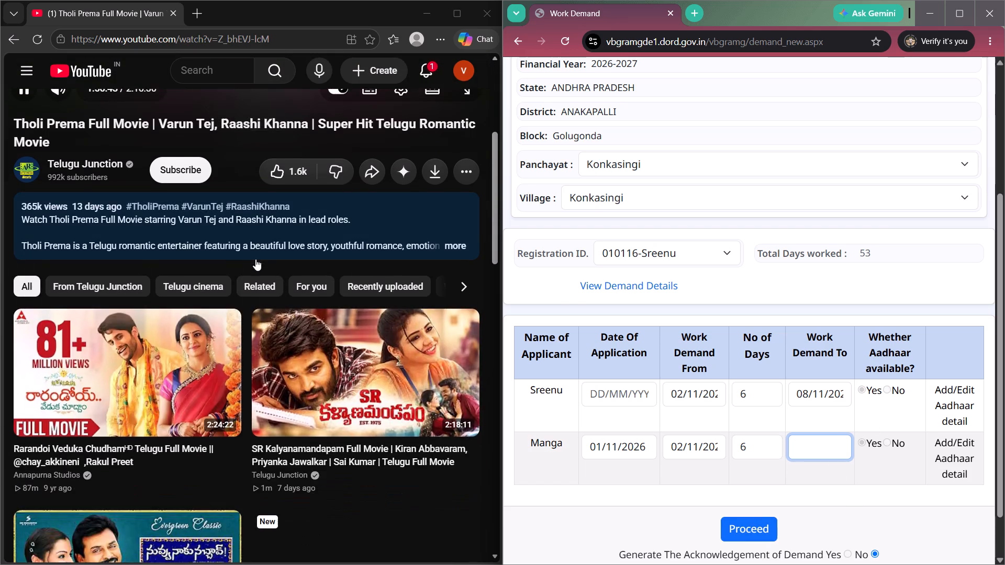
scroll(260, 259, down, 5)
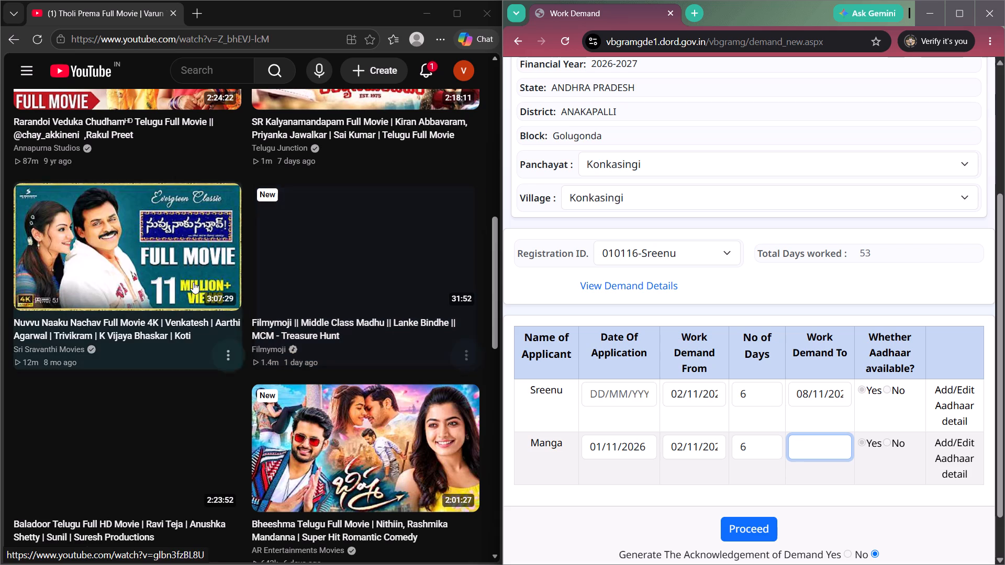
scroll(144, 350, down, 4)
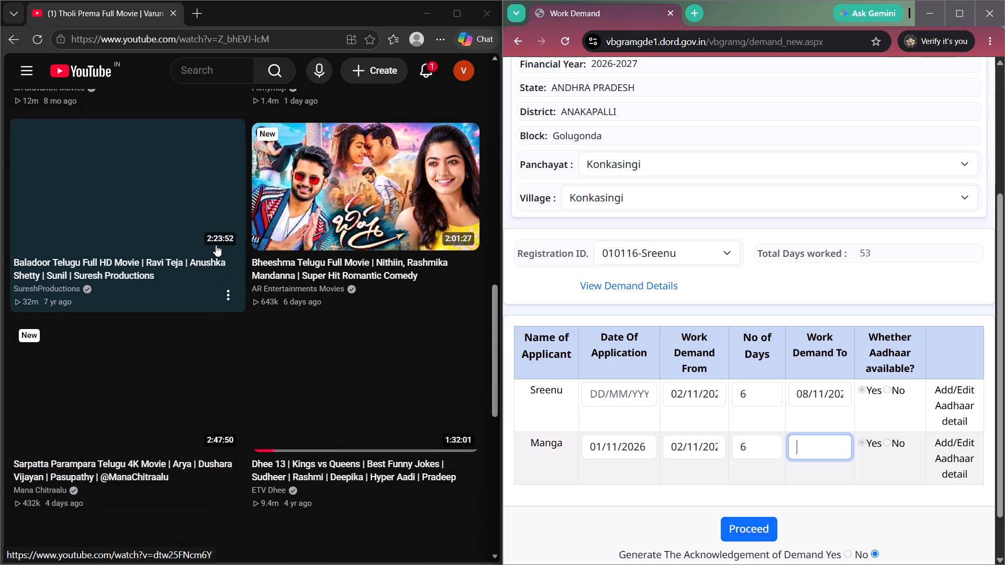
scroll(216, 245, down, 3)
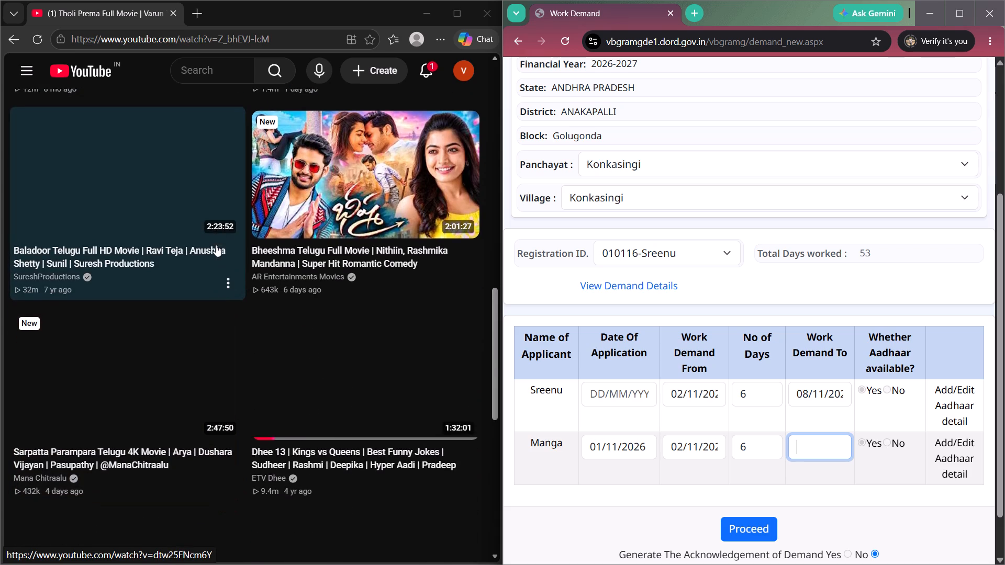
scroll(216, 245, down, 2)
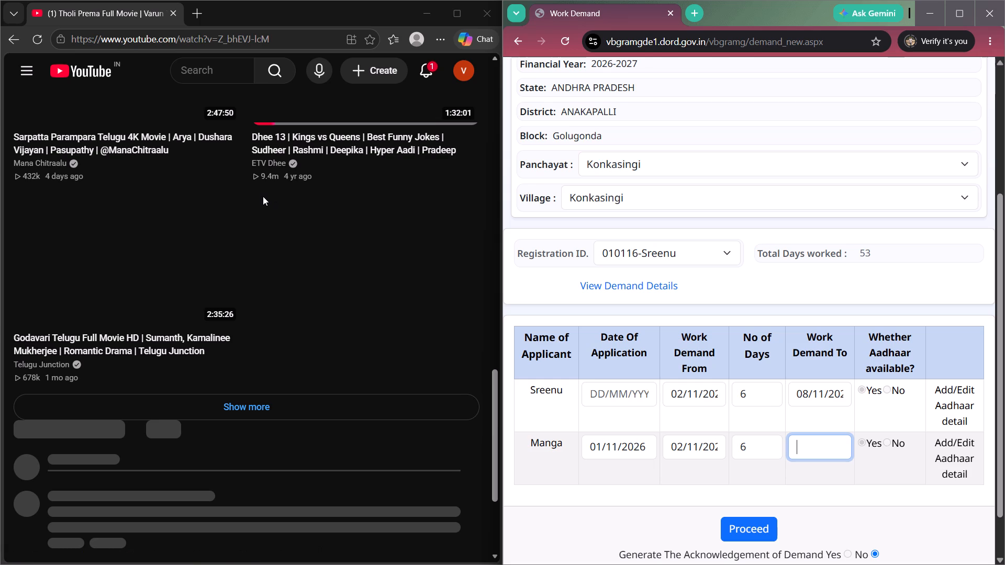
Switch to the YouTube window and like the Tholi Prema full movie video.
scroll(263, 196, down, 5)
scroll(263, 196, up, 5)
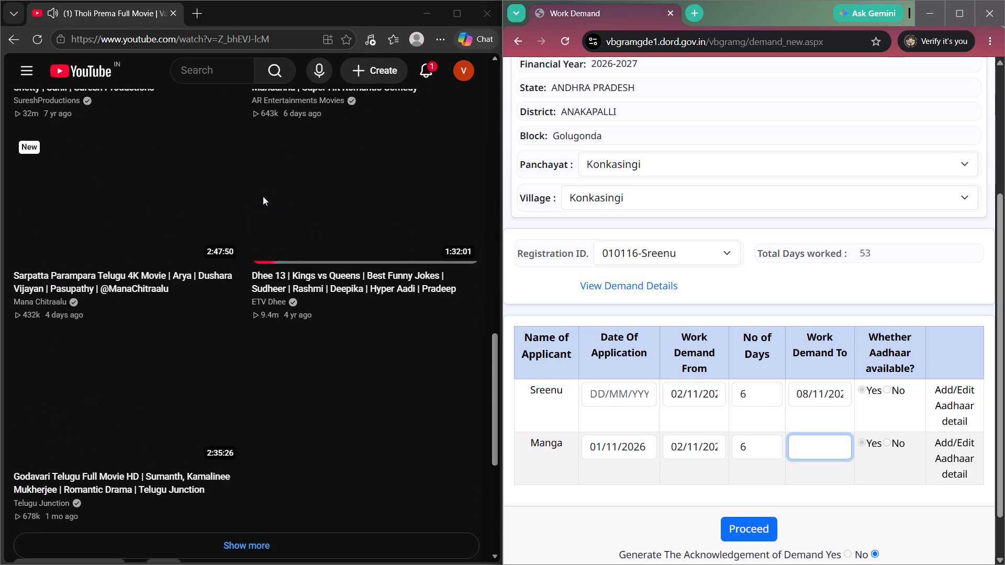
scroll(263, 196, up, 16)
scroll(262, 237, down, 1)
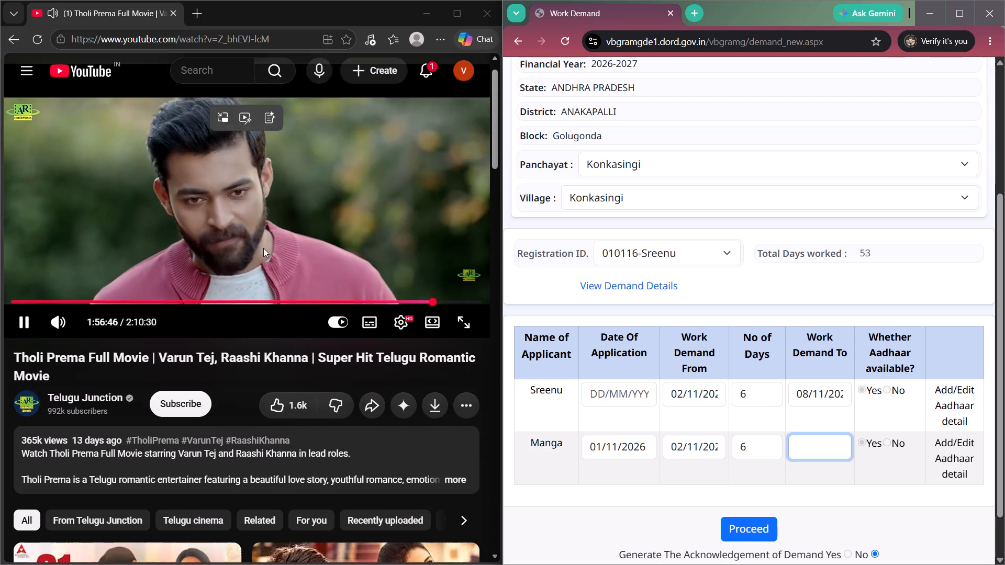
click(275, 354)
click(276, 357)
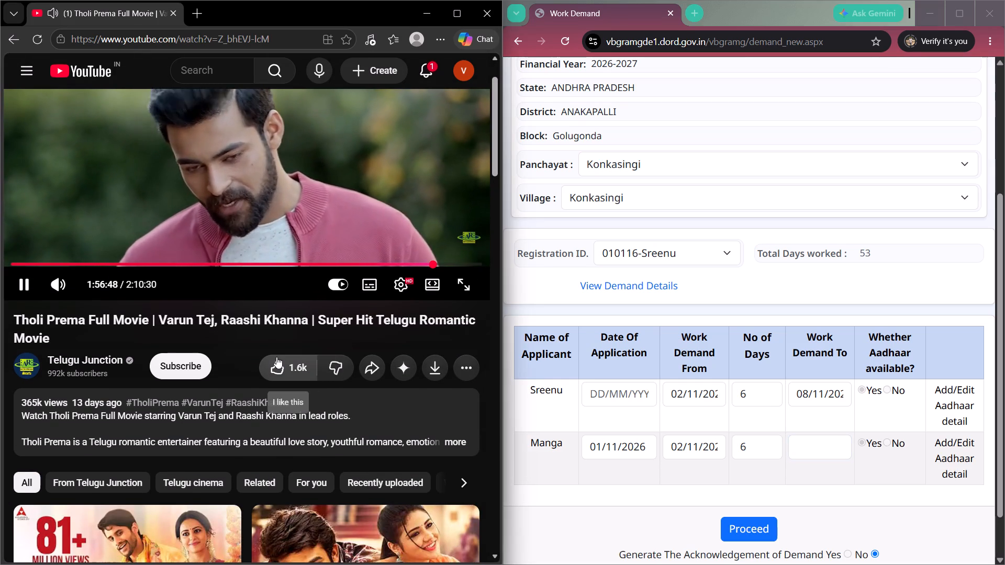
Return to the work demand form and have Manga's work demand end date filled in.
scroll(740, 348, down, 3)
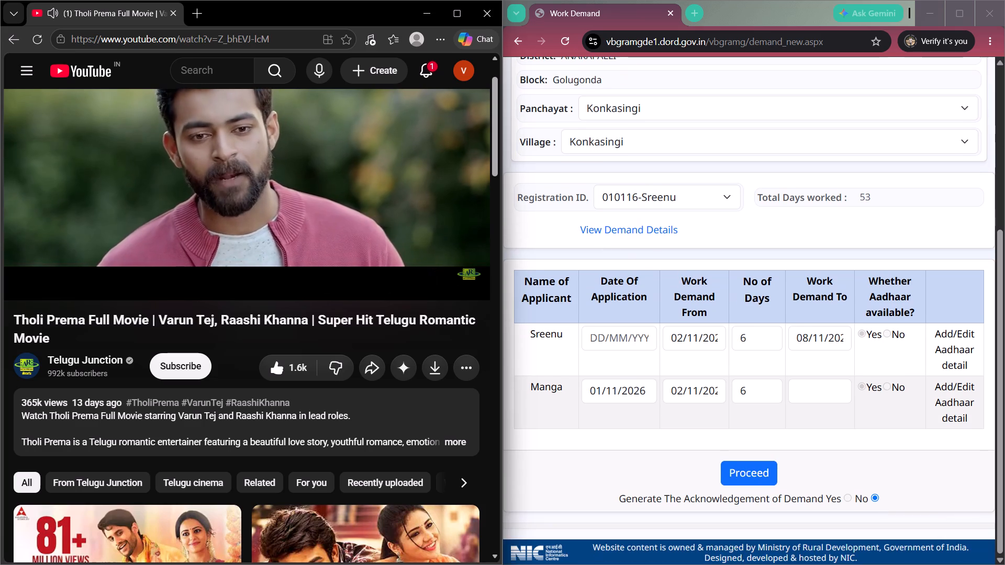
click(795, 384)
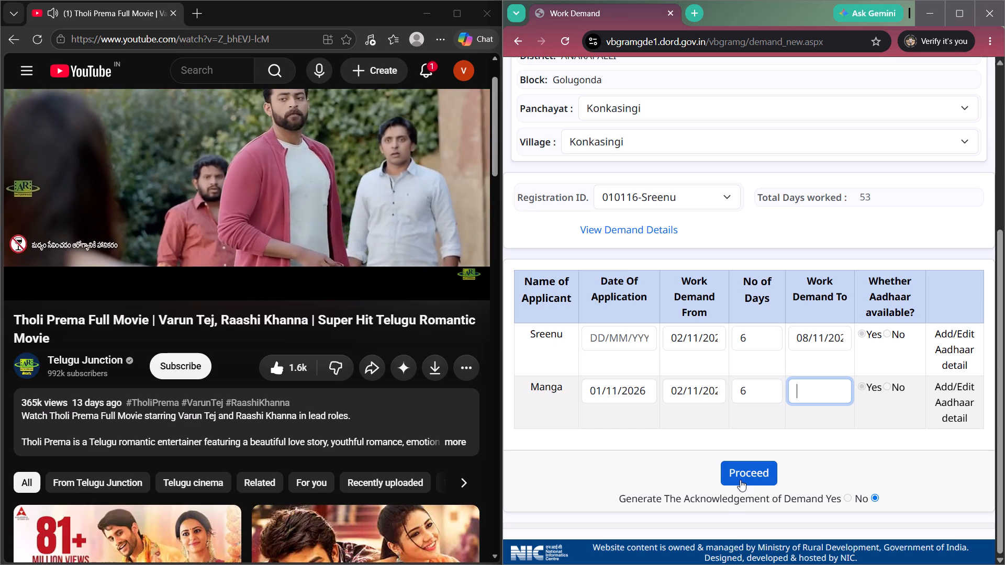
Switch to the YouTube window and rewind the playing movie by 10 seconds.
scroll(401, 221, up, 4)
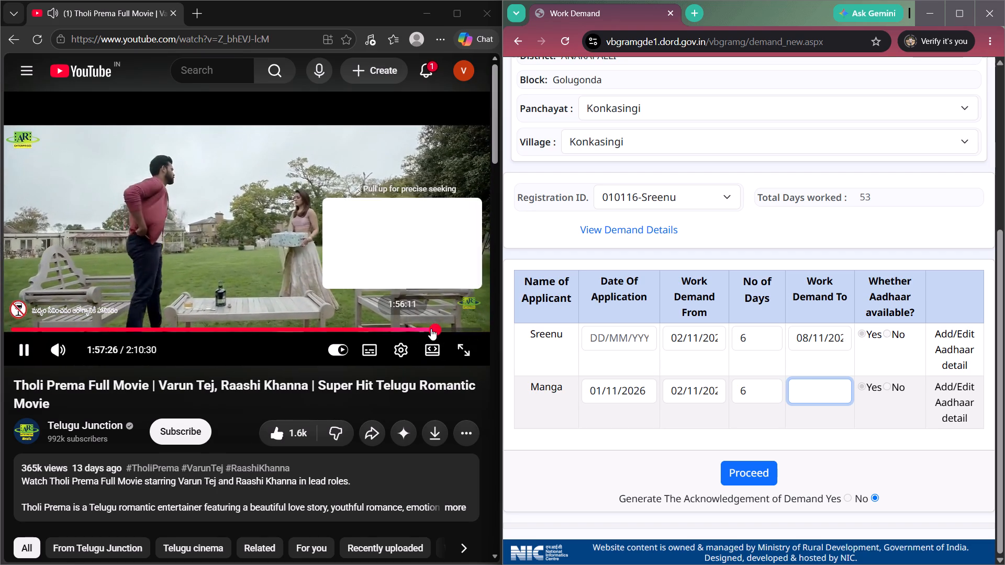
click(426, 283)
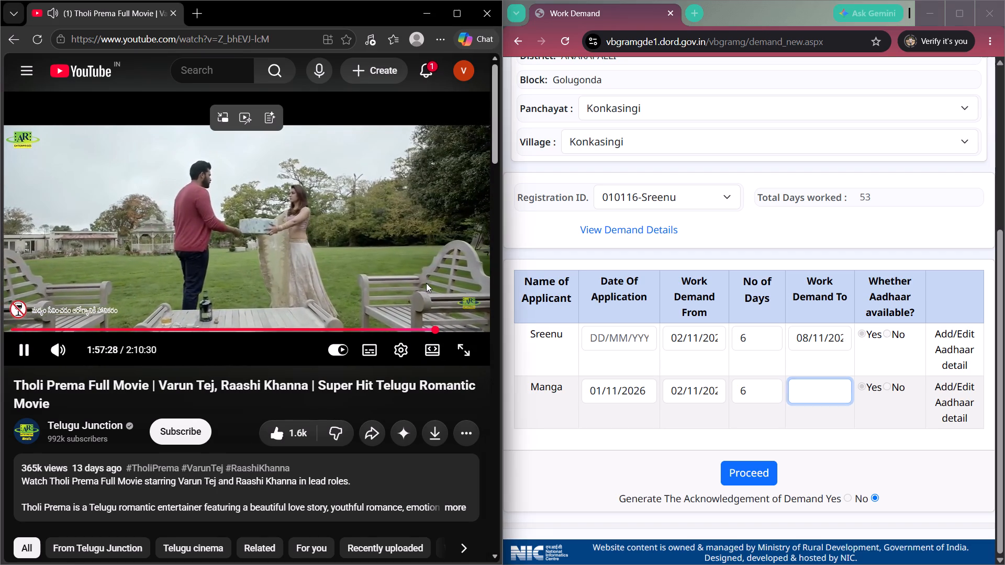
click(426, 283)
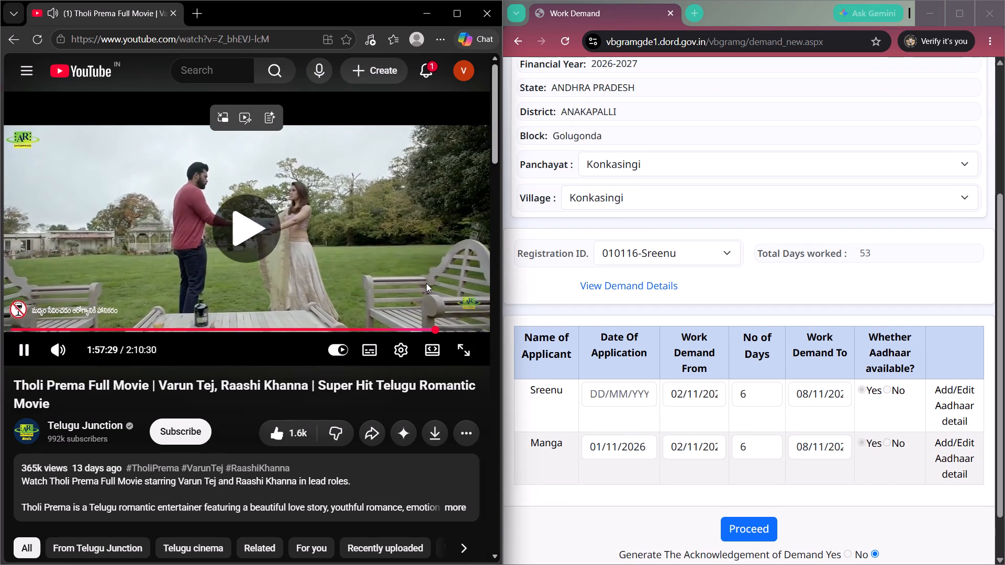
key(Left)
key(Left)
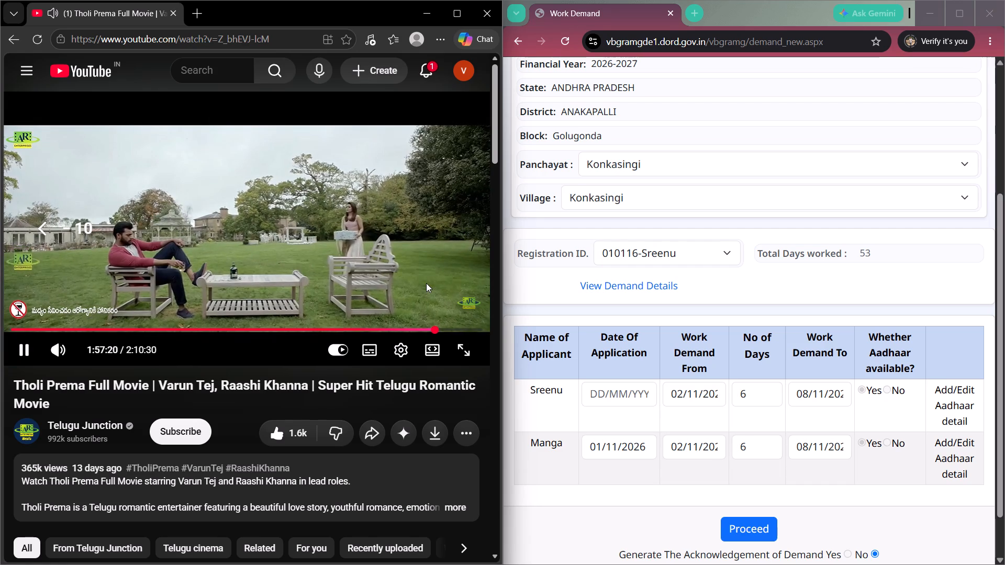
Submit Manga's work demand under Sreenu's registration and acknowledge the portal's response.
scroll(732, 289, down, 2)
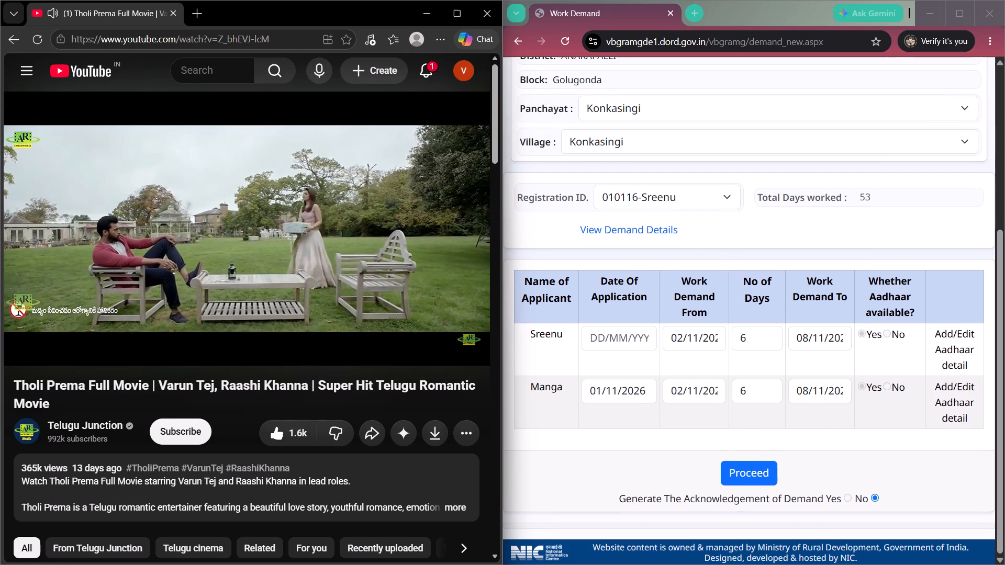
click(750, 466)
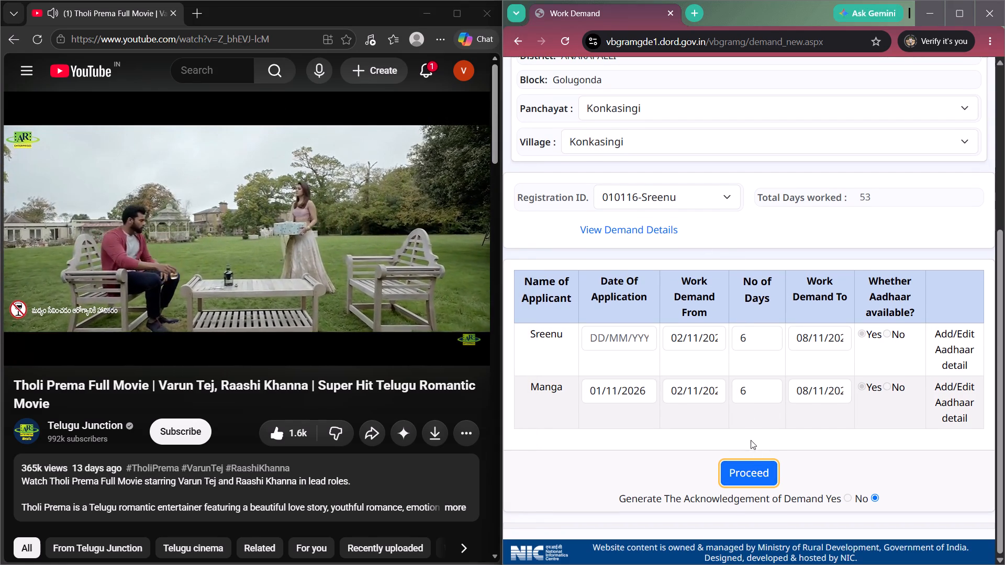
scroll(771, 358, down, 5)
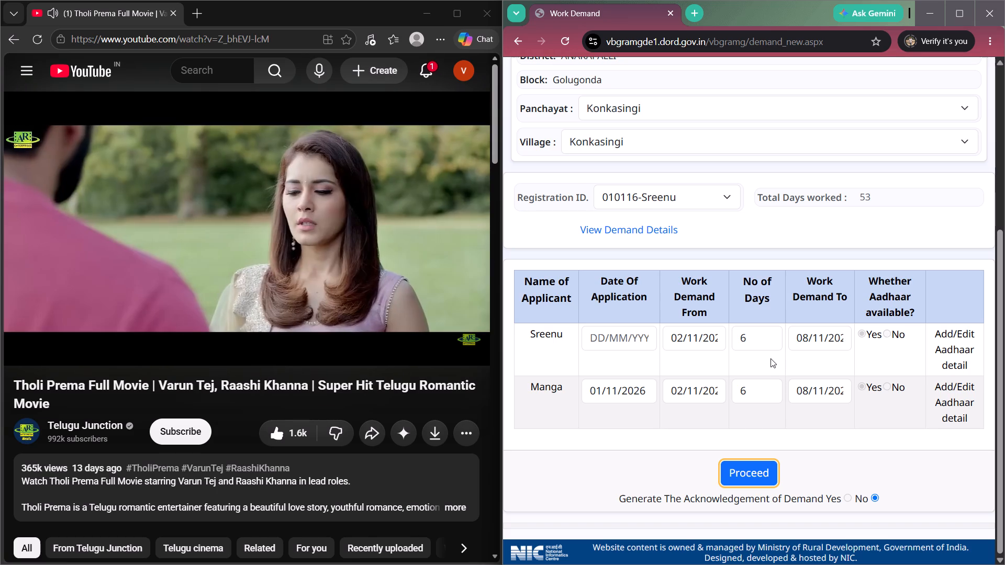
scroll(770, 358, down, 5)
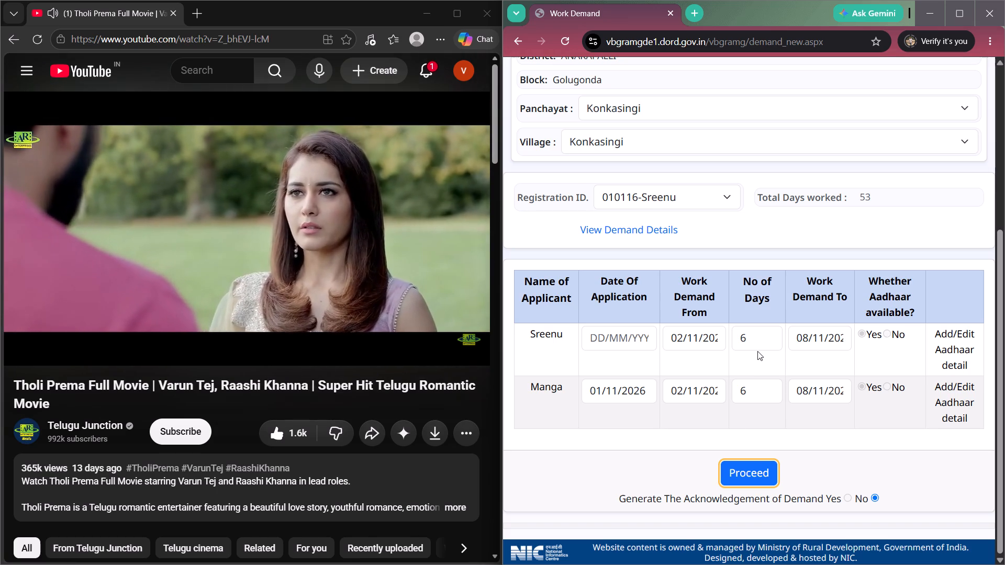
scroll(766, 348, down, 4)
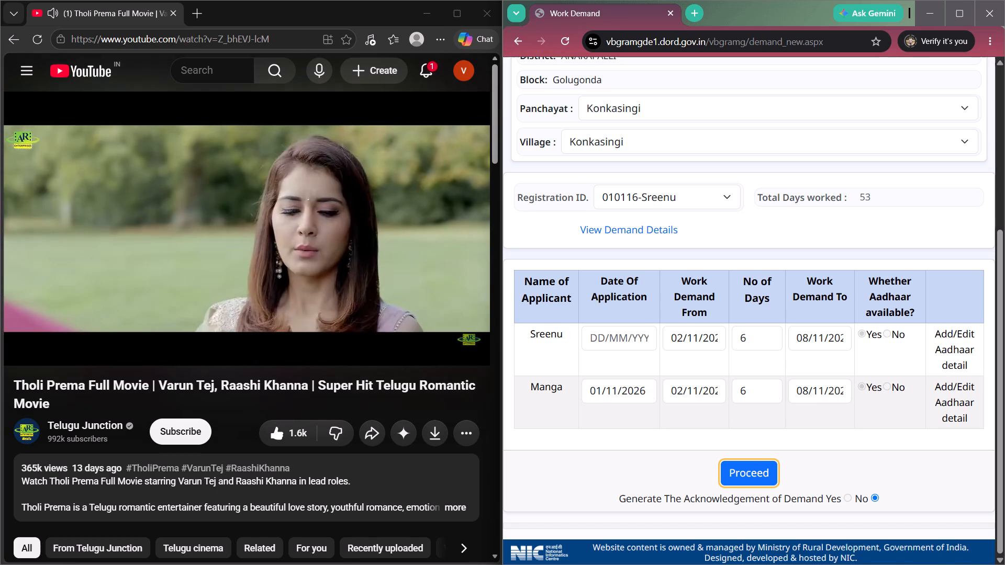
click(873, 129)
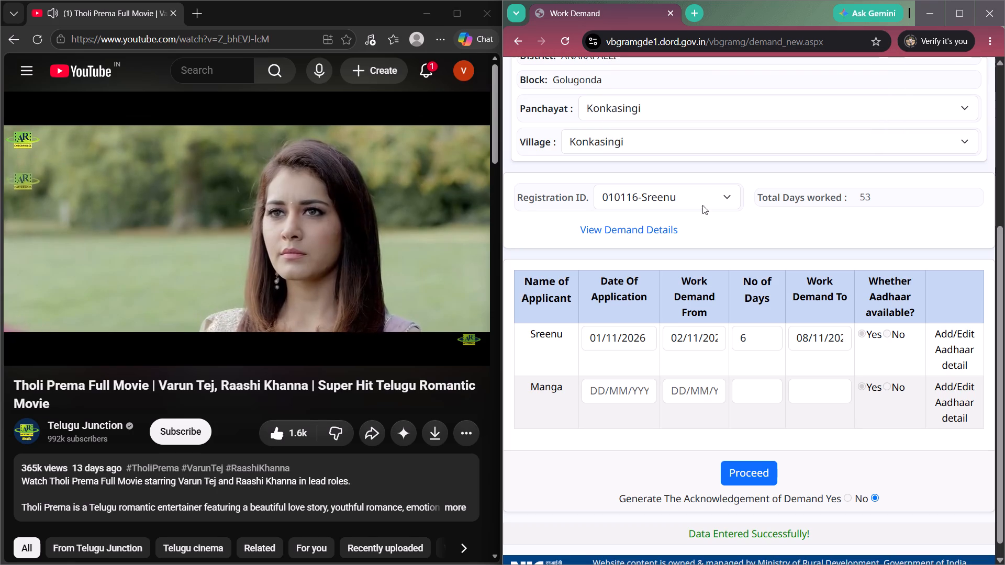
Choose the registration listed under Cittibaabu for the next work demand.
click(696, 199)
scroll(695, 279, down, 2)
scroll(645, 322, down, 4)
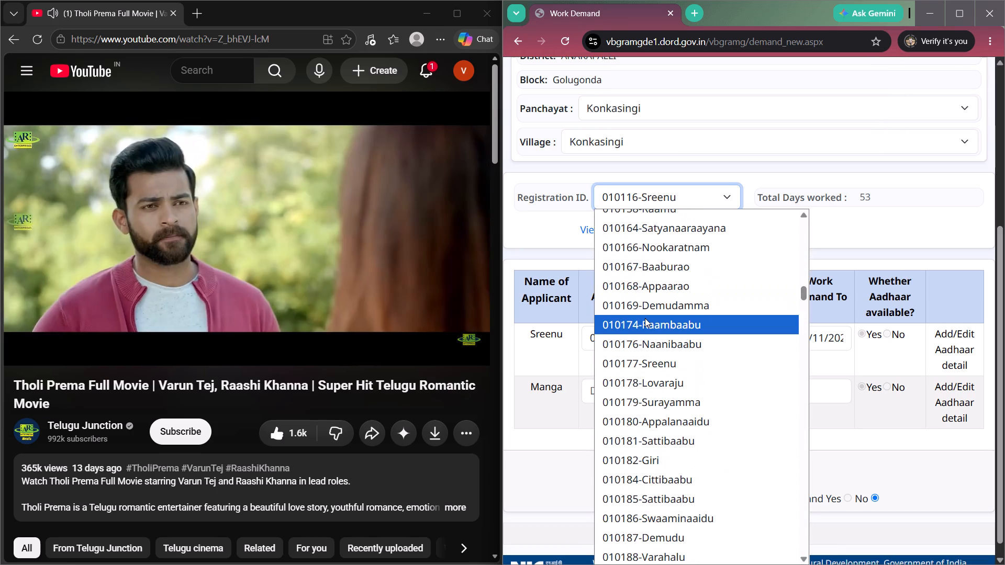
click(679, 477)
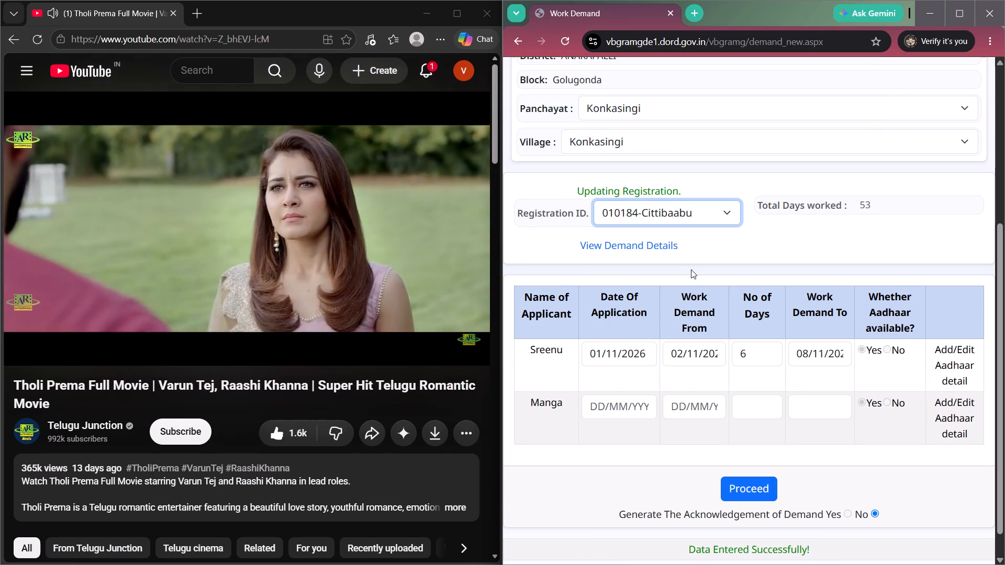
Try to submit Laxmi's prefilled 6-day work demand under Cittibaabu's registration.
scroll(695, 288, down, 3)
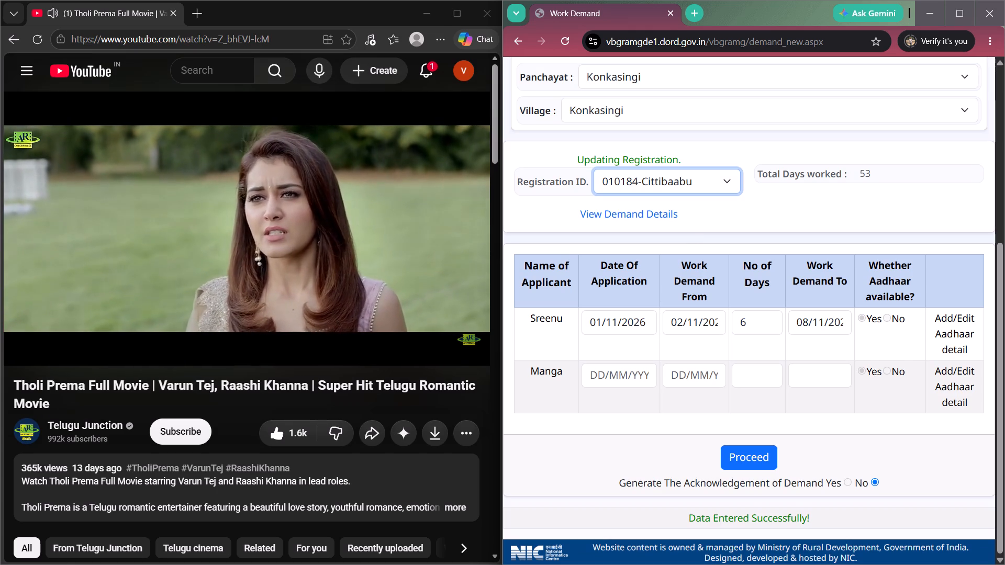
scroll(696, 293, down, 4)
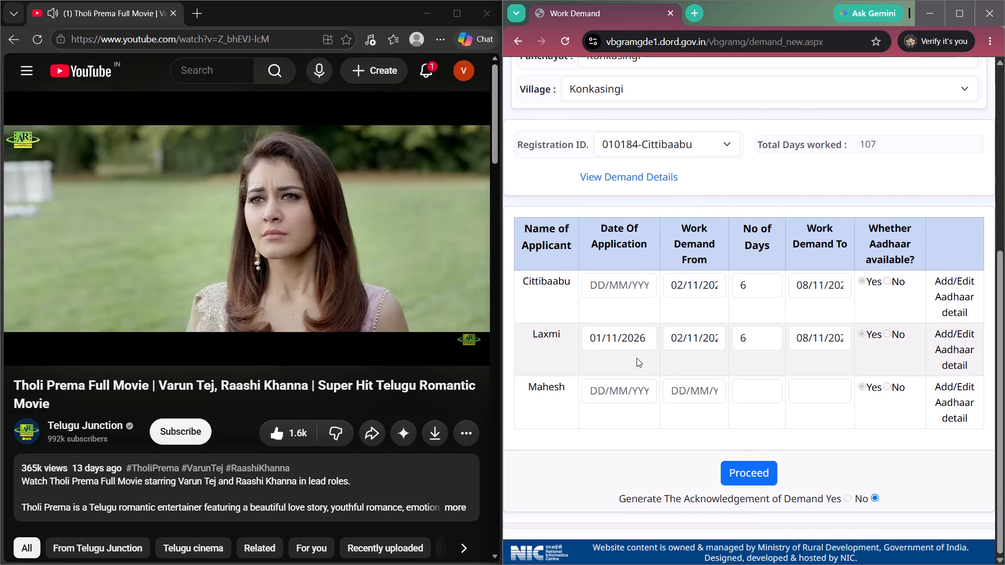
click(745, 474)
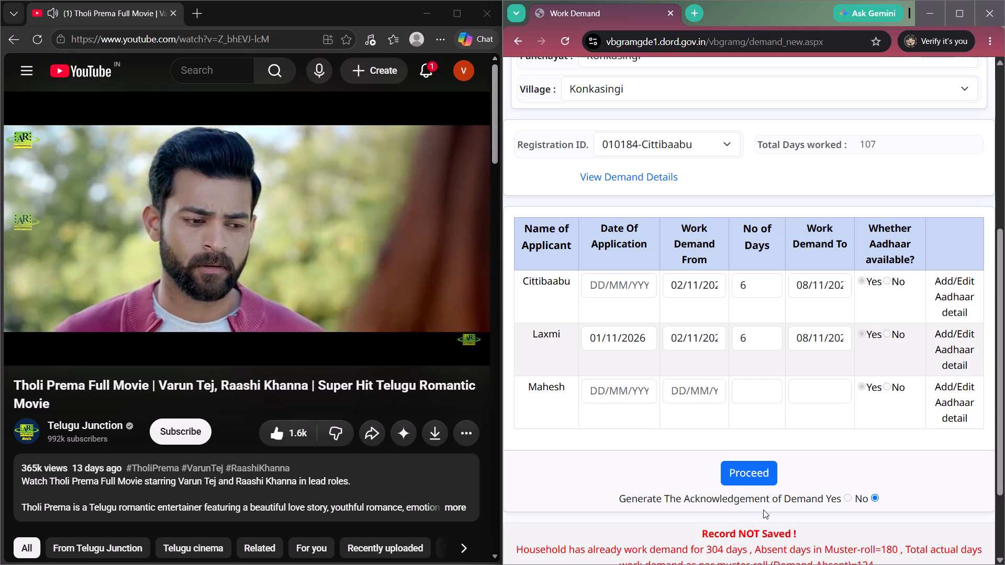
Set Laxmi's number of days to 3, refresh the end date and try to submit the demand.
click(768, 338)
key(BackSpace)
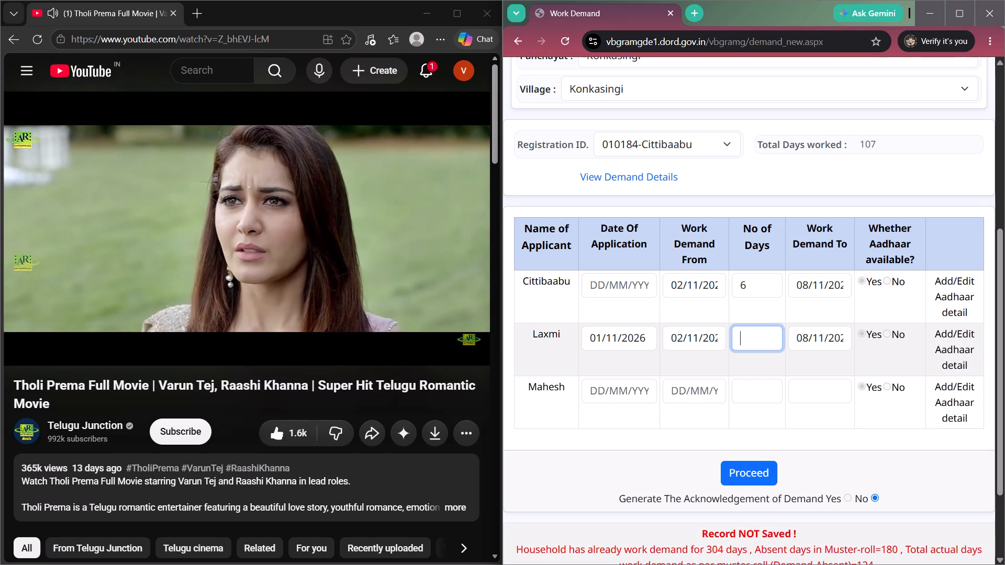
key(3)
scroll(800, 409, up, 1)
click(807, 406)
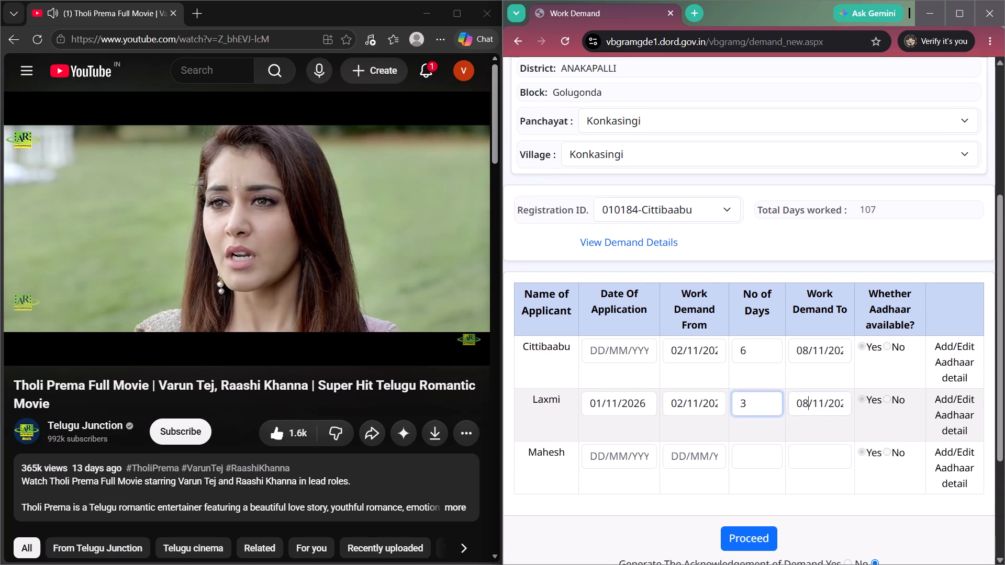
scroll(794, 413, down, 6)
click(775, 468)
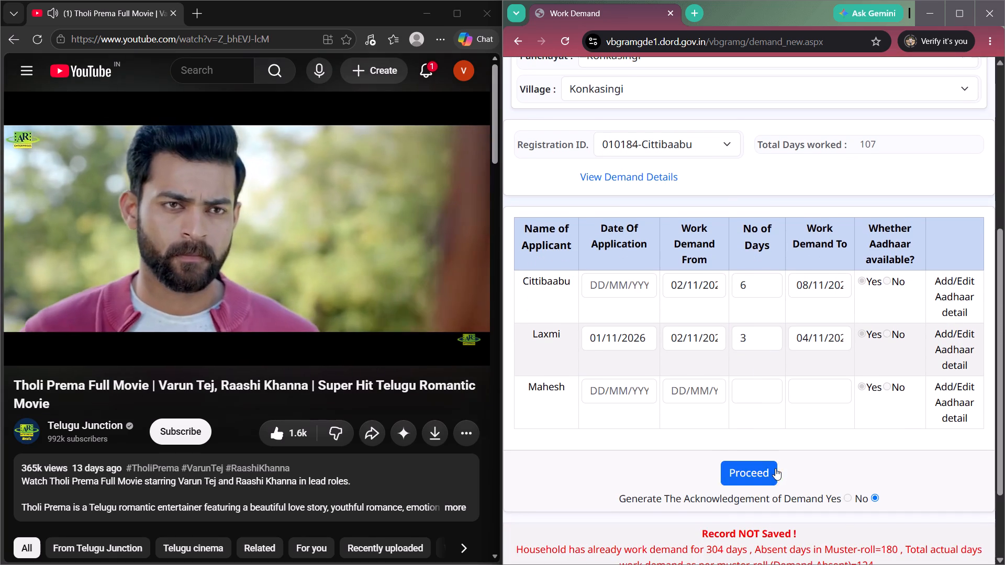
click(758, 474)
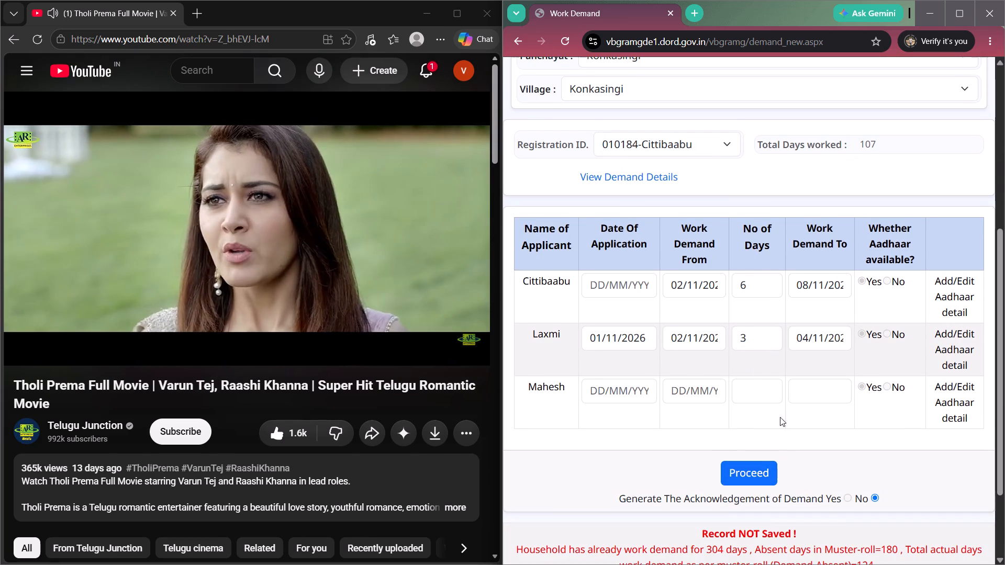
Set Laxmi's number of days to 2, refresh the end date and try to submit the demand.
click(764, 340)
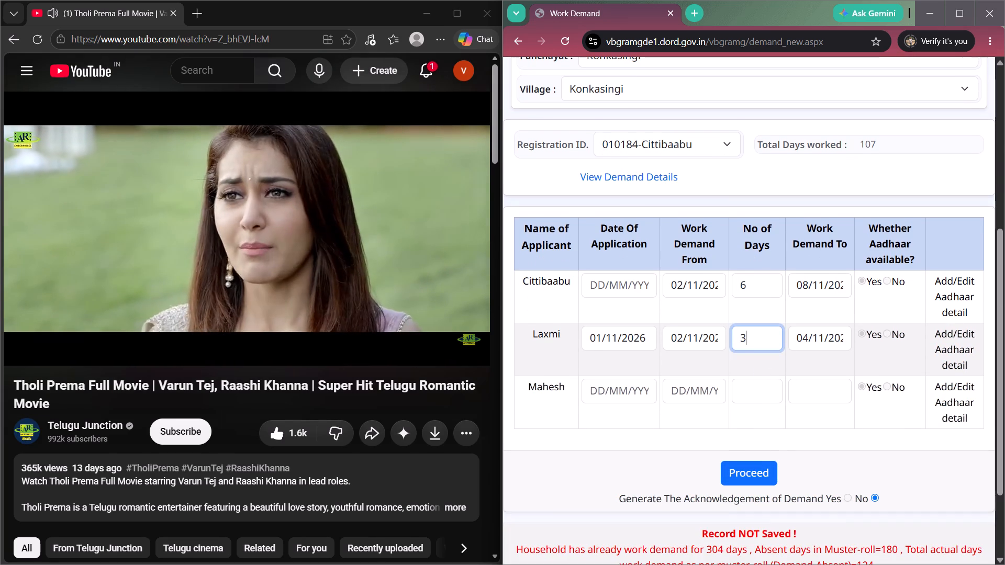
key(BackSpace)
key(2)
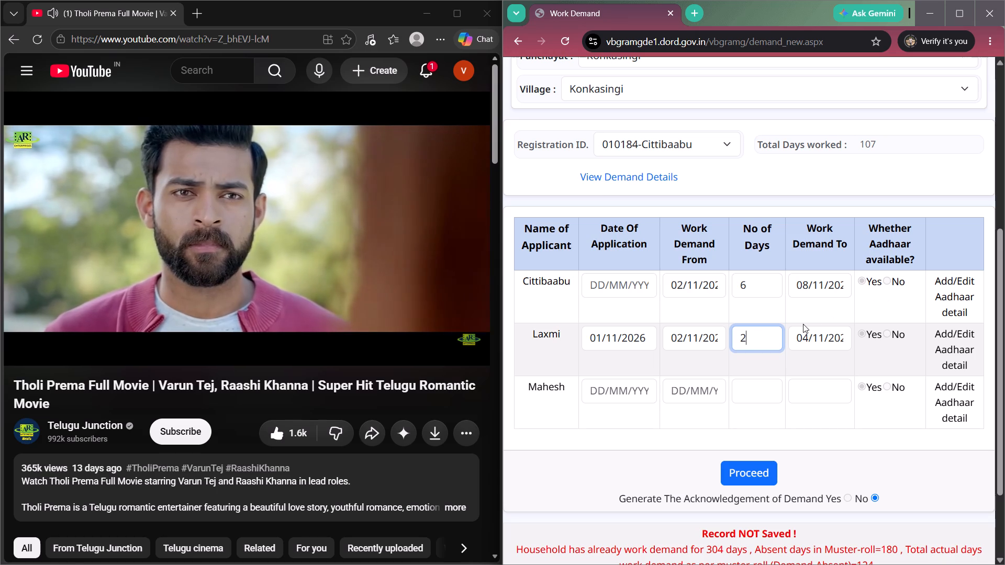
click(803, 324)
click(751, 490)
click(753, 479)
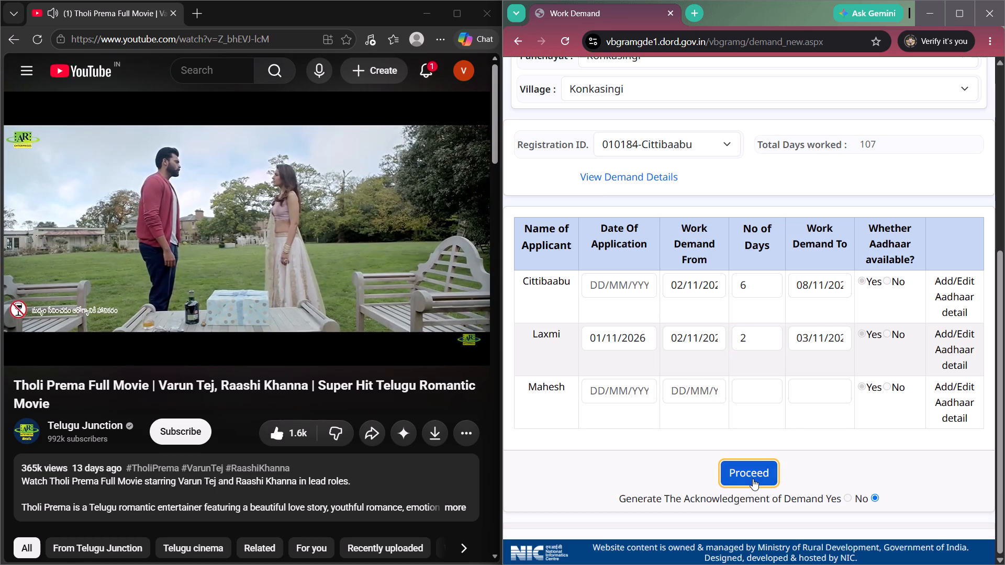
Set Laxmi's number of days to 1, refresh the end date, submit the demand and acknowledge the response.
scroll(768, 402, down, 4)
click(756, 222)
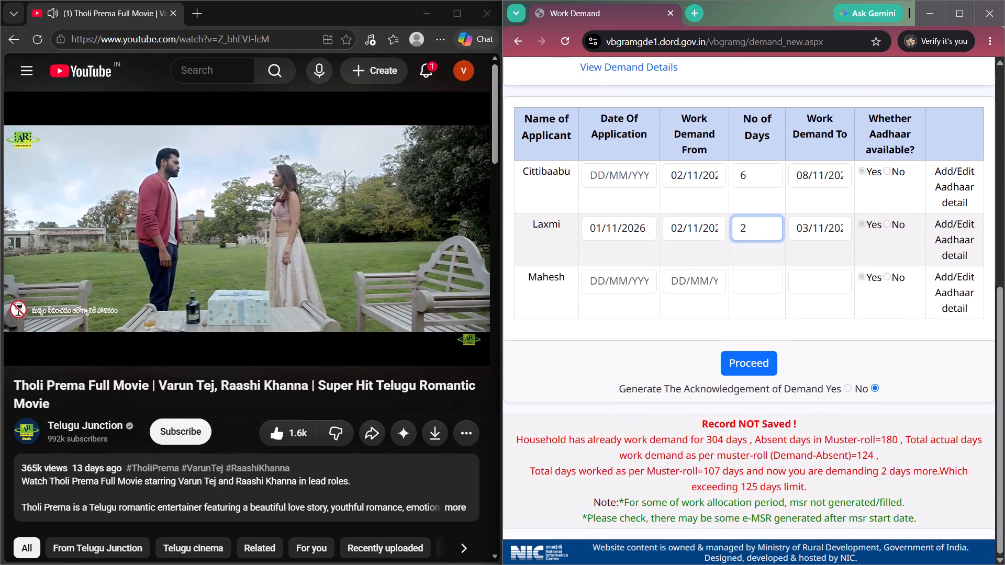
key(BackSpace)
key(1)
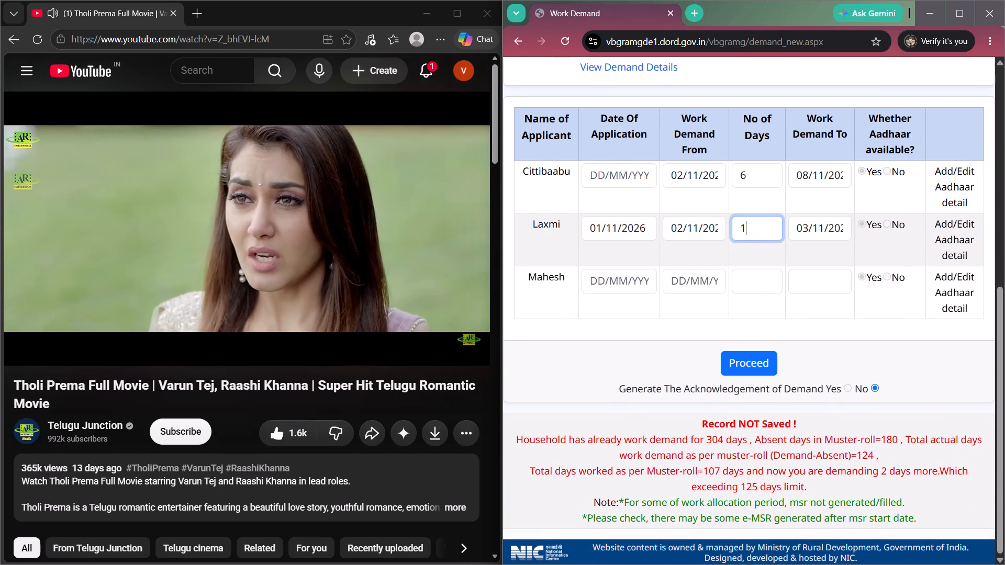
click(803, 225)
scroll(749, 412, down, 3)
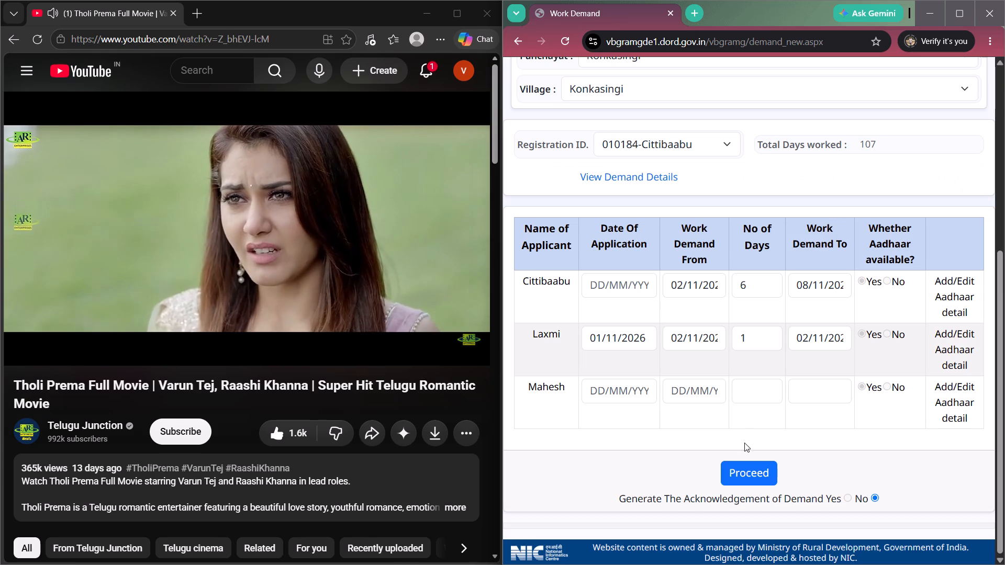
click(750, 462)
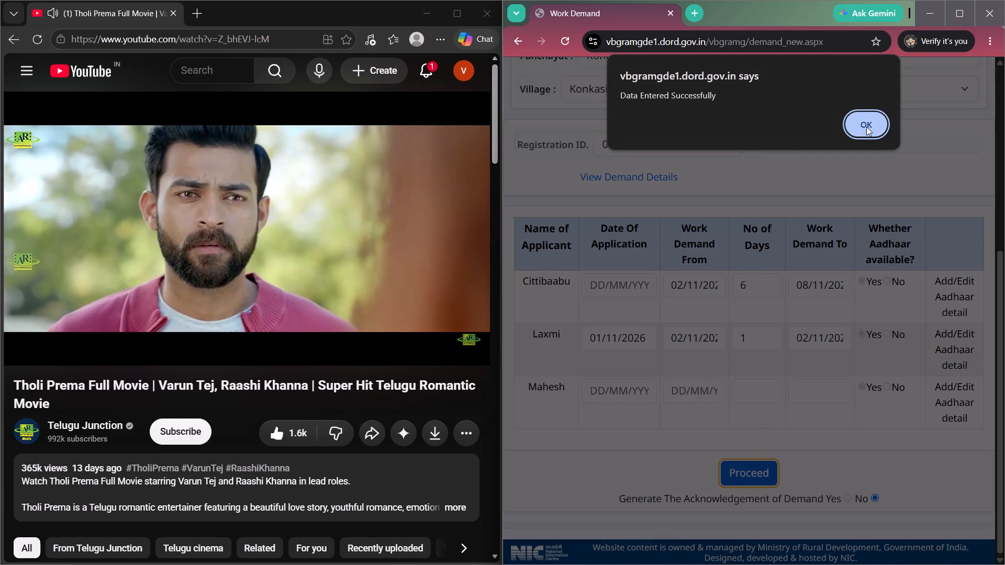
click(866, 127)
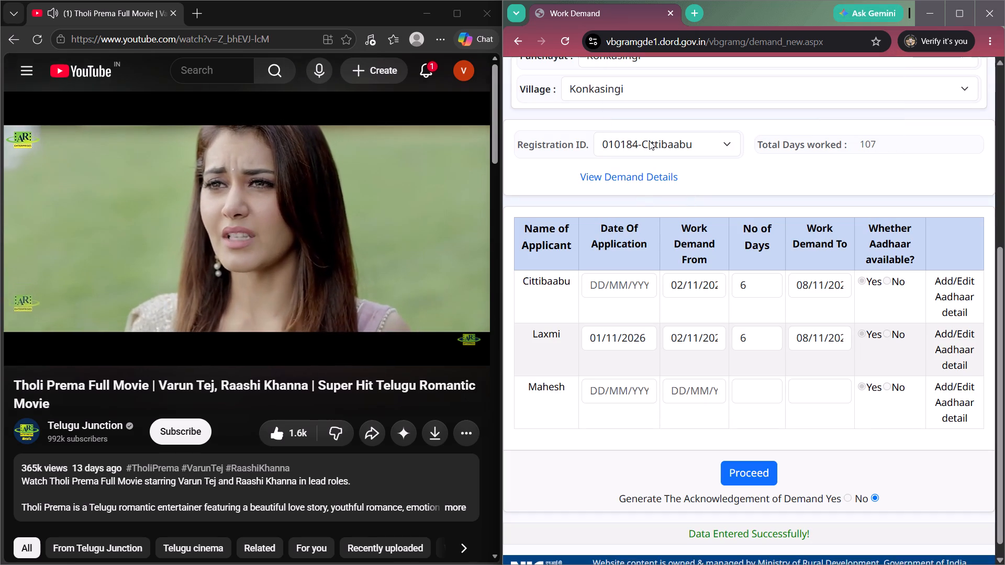
Choose the Appaarao registration listed between Padma and Sattibaabu for the next work demand.
click(650, 136)
scroll(655, 272, down, 2)
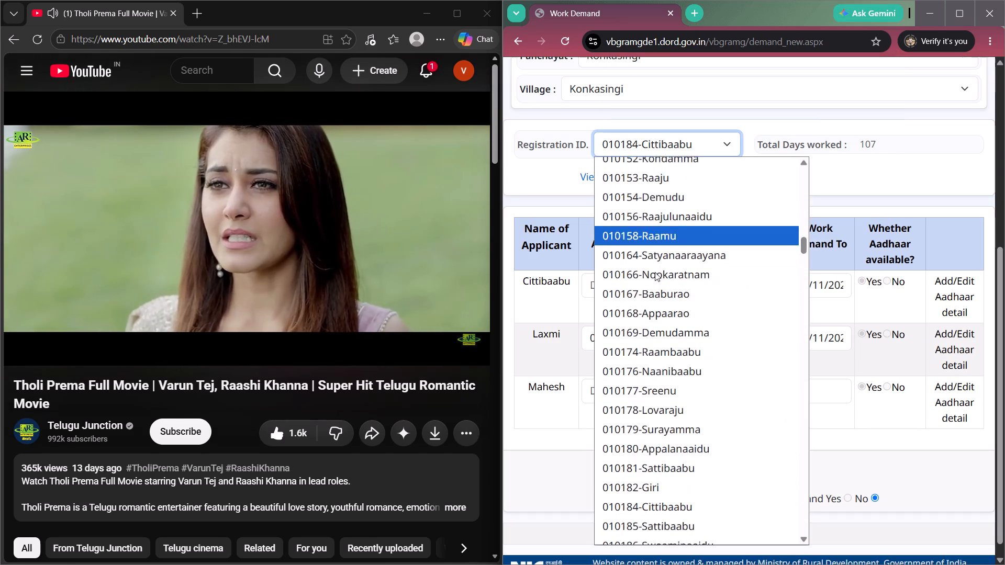
scroll(654, 274, down, 3)
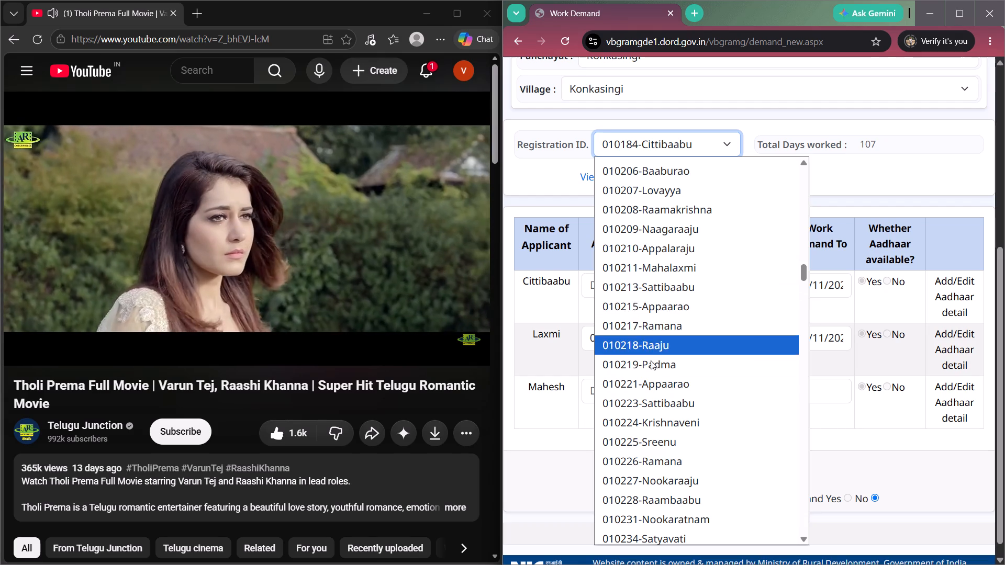
click(652, 385)
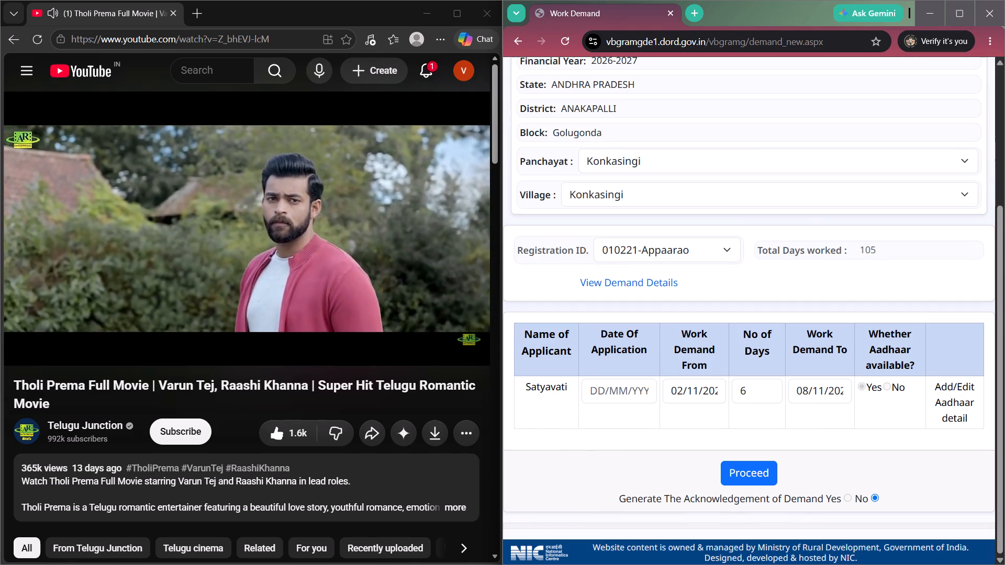
Set Satyavati's date of application to 01/11/2026, submit the work demand and acknowledge the response.
click(639, 390)
right_click(639, 390)
click(671, 242)
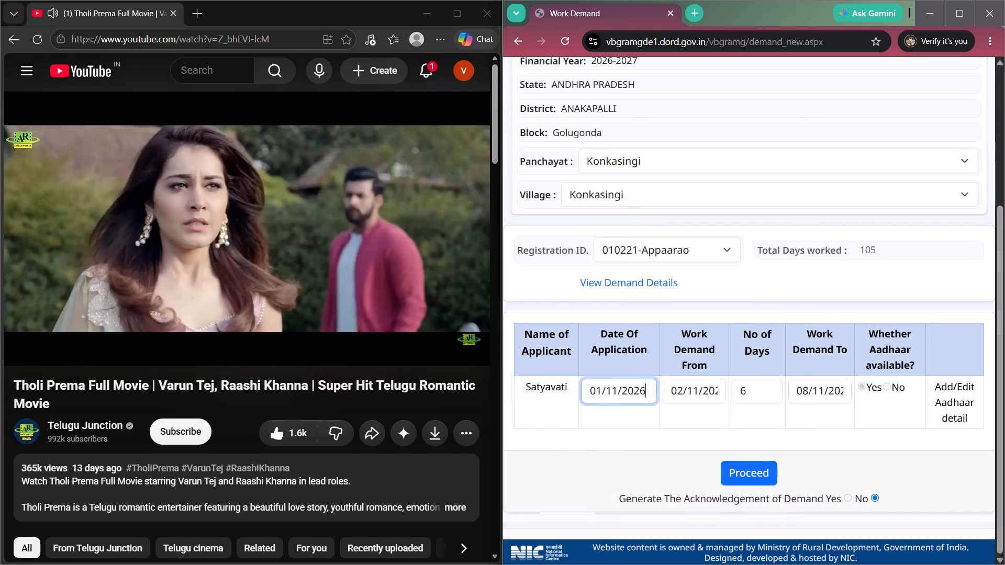
click(748, 476)
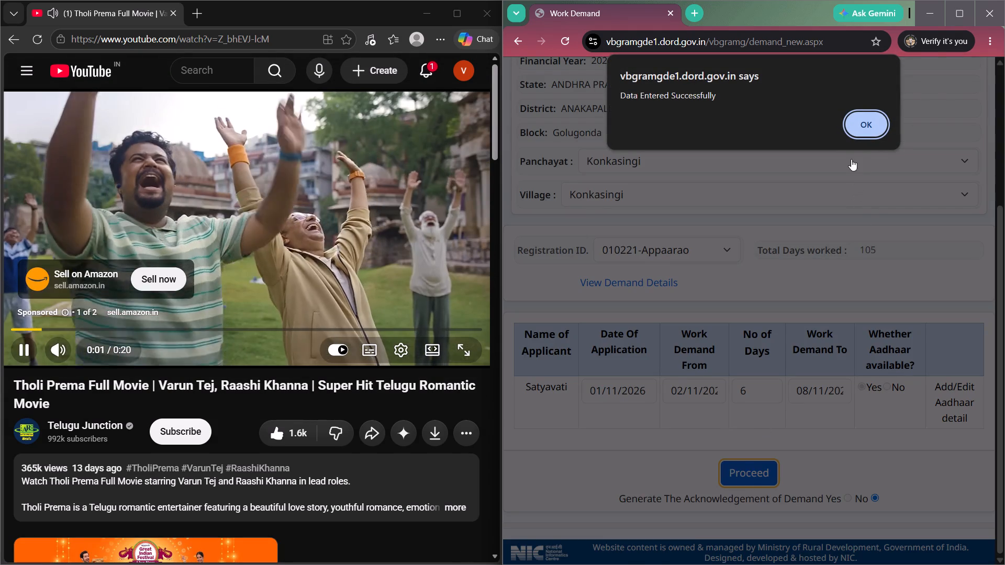
click(868, 125)
Choose the Satyanaaraayana registration listed between Laxmi and Appaarao for the next work demand.
click(669, 247)
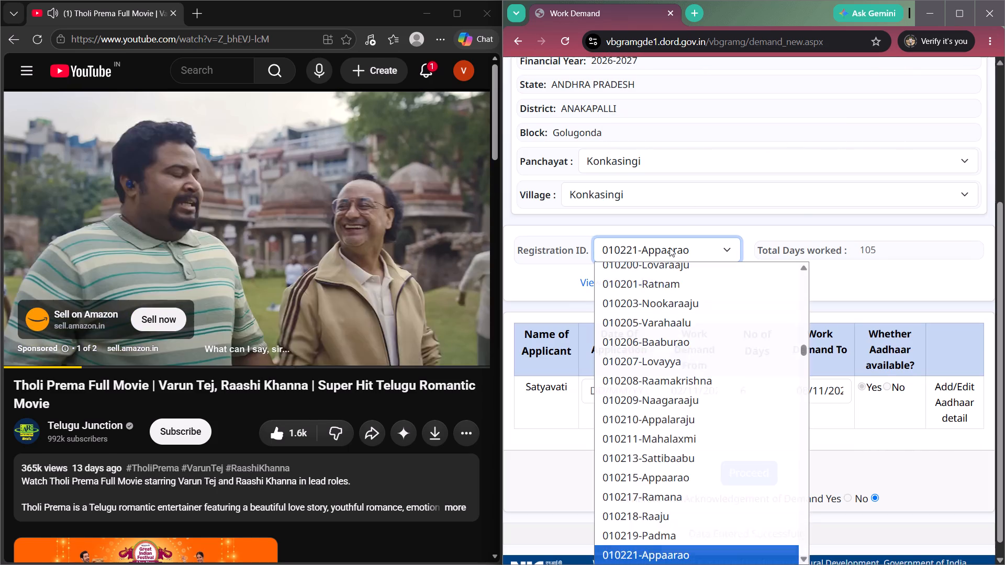
scroll(678, 285, down, 4)
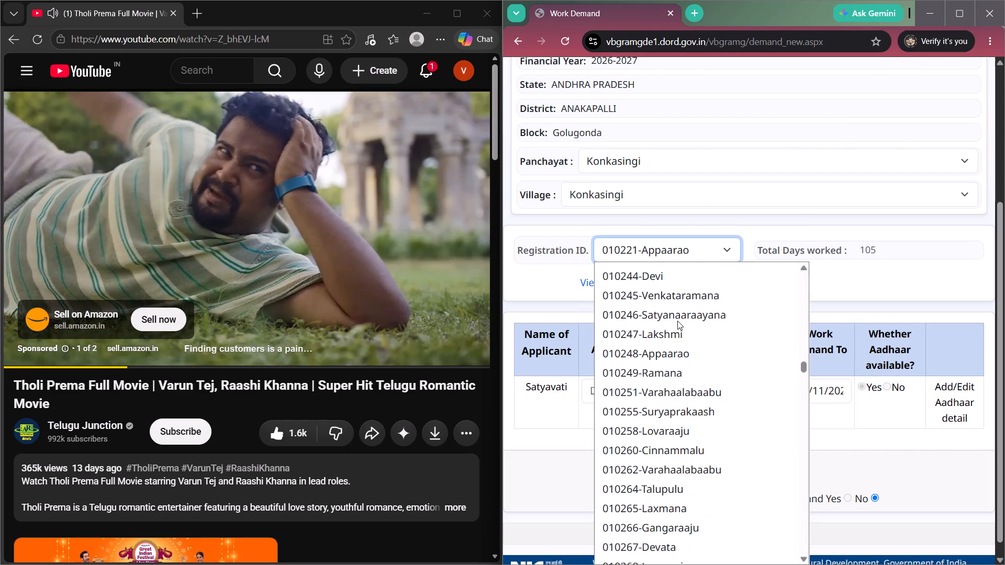
scroll(677, 328, down, 4)
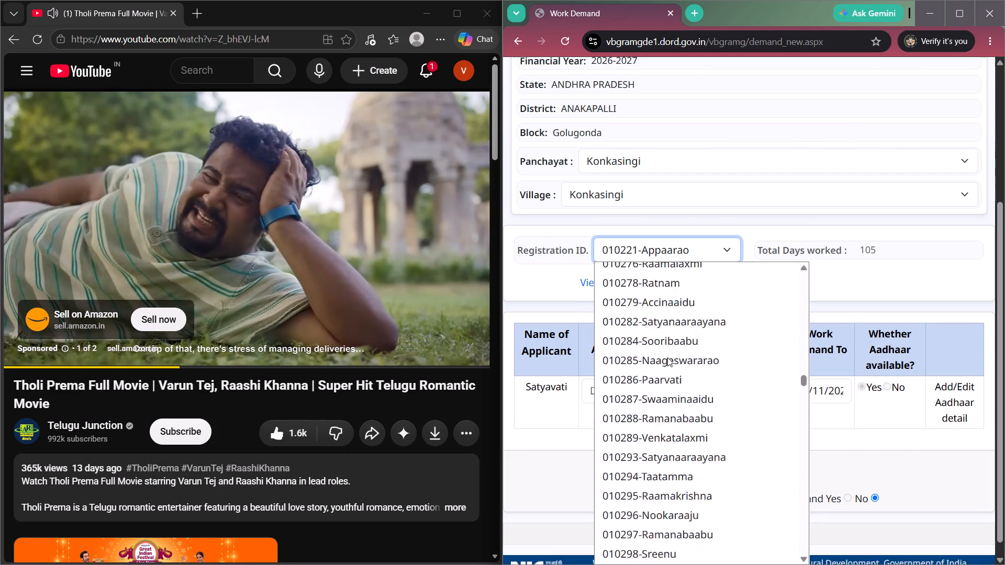
scroll(667, 357, down, 4)
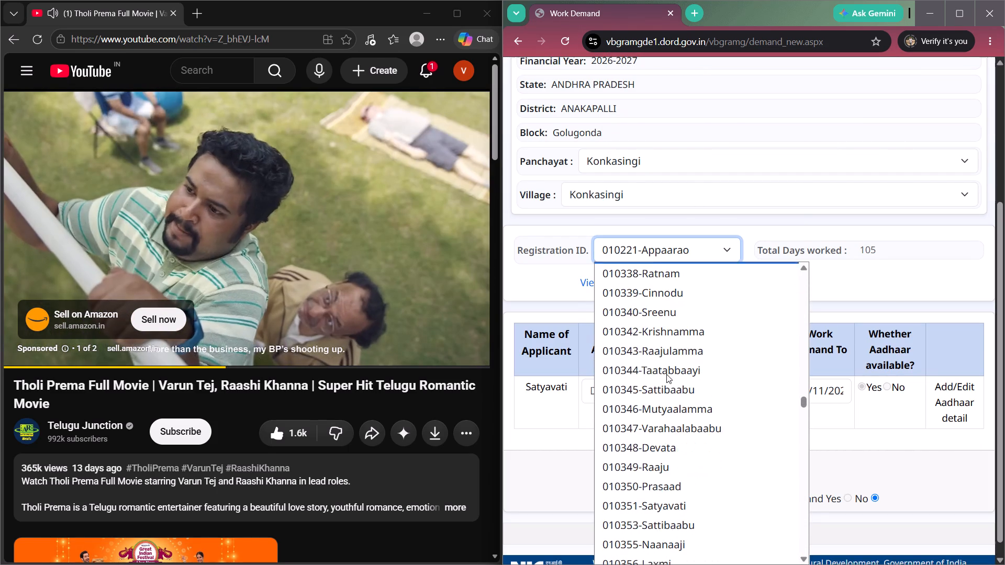
scroll(666, 372, down, 2)
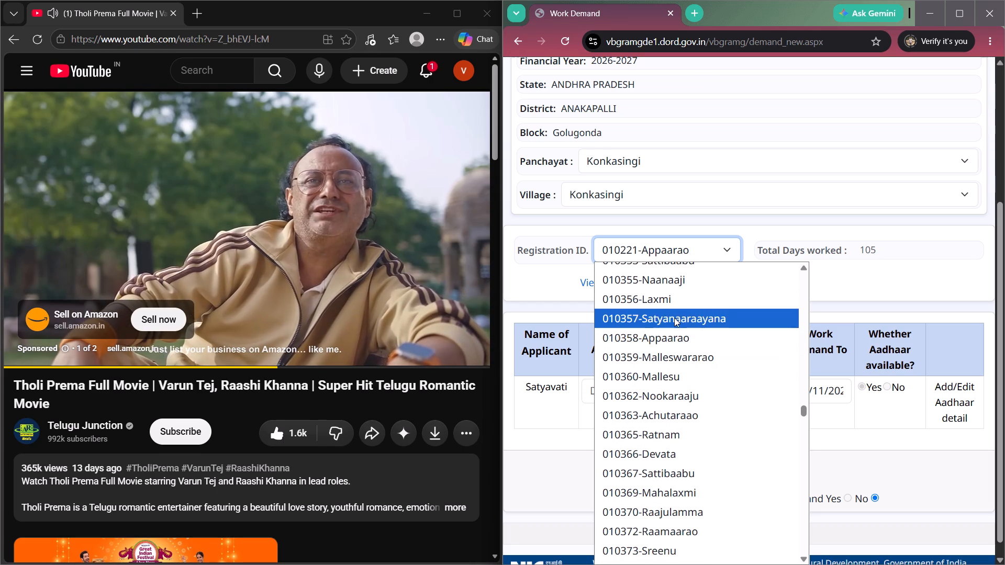
click(674, 318)
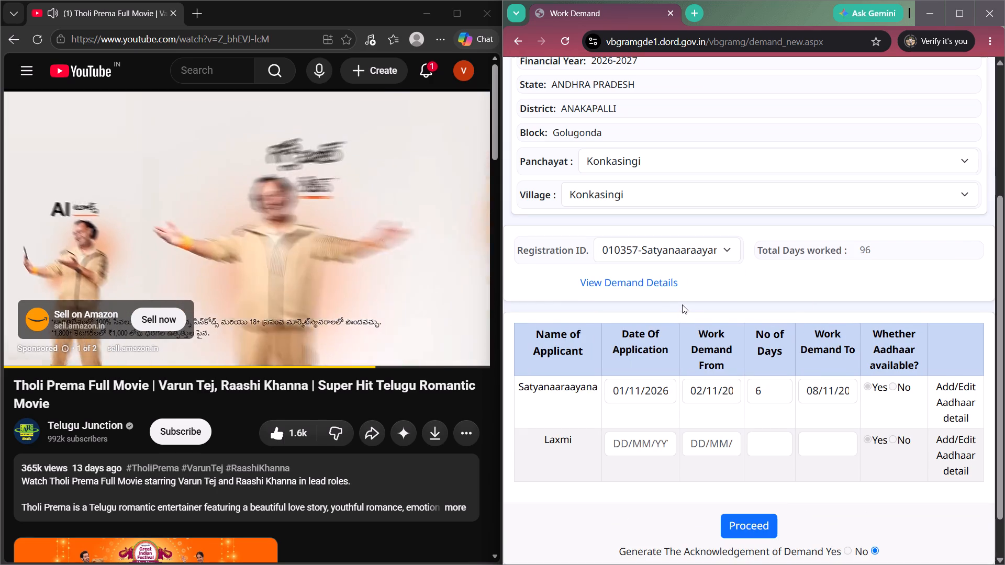
Clear the date of application in Satyanaaraayana's row.
click(675, 388)
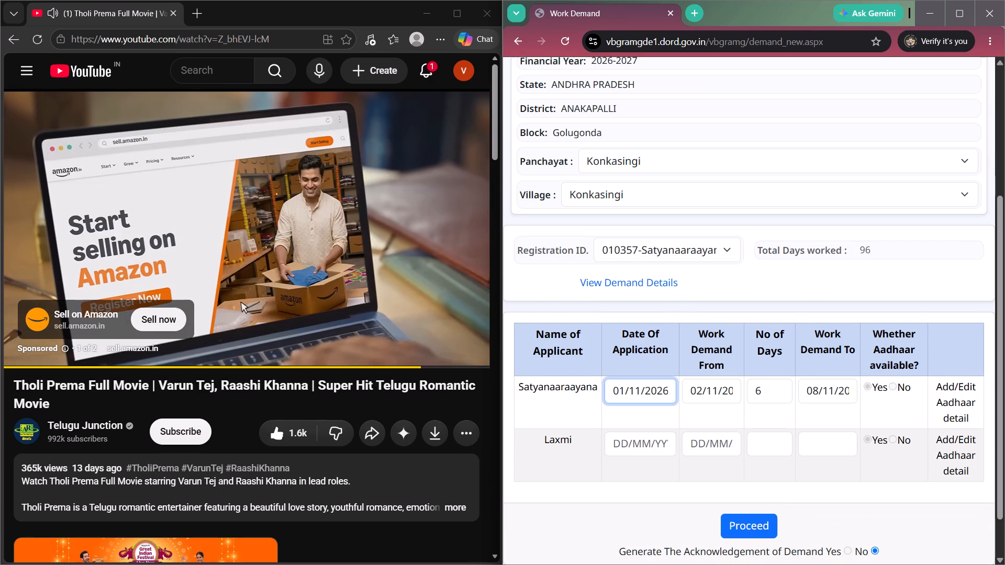
key(BackSpace)
key(BackSpace)
key(BackSpace)
key(BackSpace)
key(BackSpace)
key(BackSpace)
key(BackSpace)
key(BackSpace)
key(BackSpace)
key(BackSpace)
key(BackSpace)
key(BackSpace)
key(BackSpace)
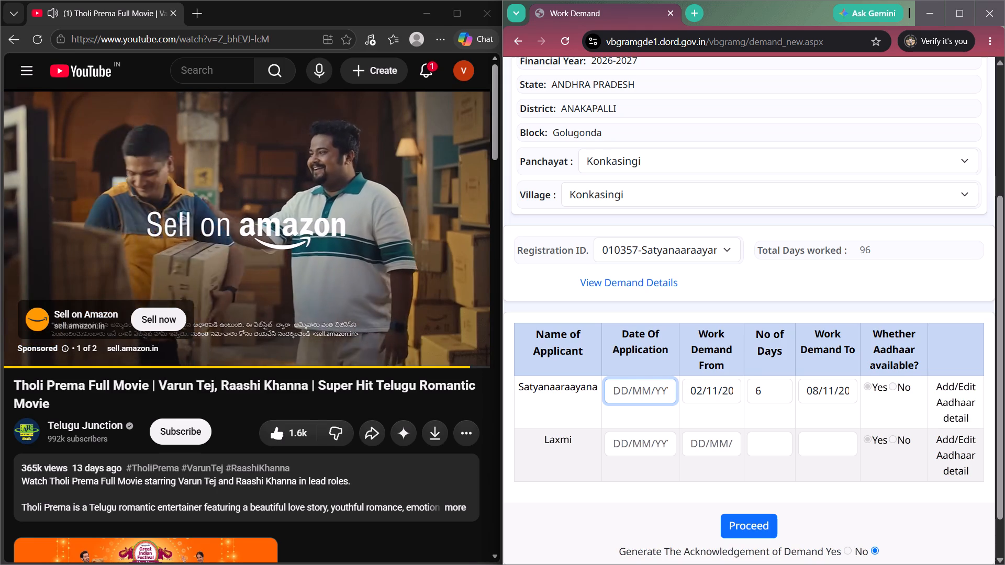
Set Laxmi's date of application to 01/11/2026.
click(638, 442)
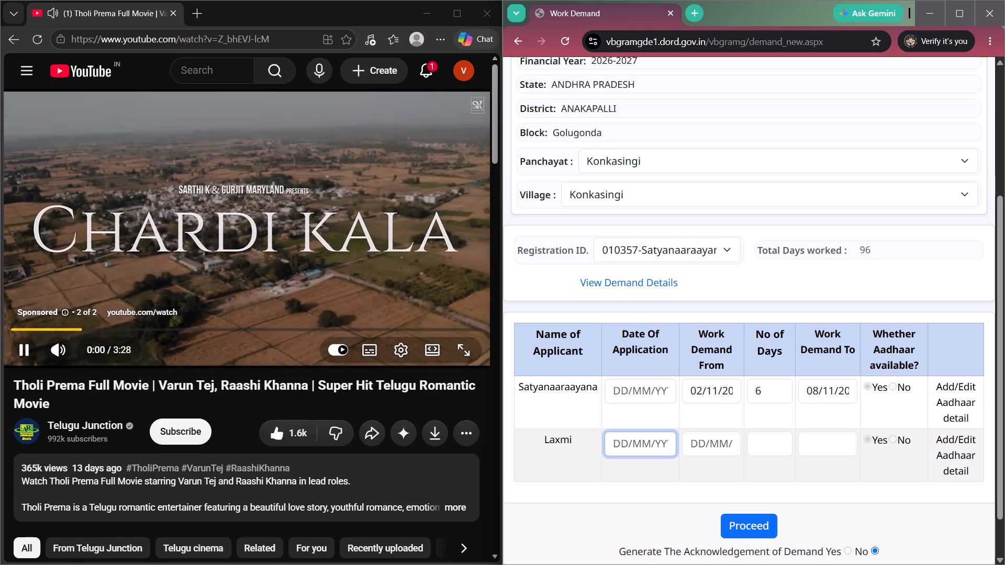
click(640, 440)
right_click(640, 440)
click(678, 287)
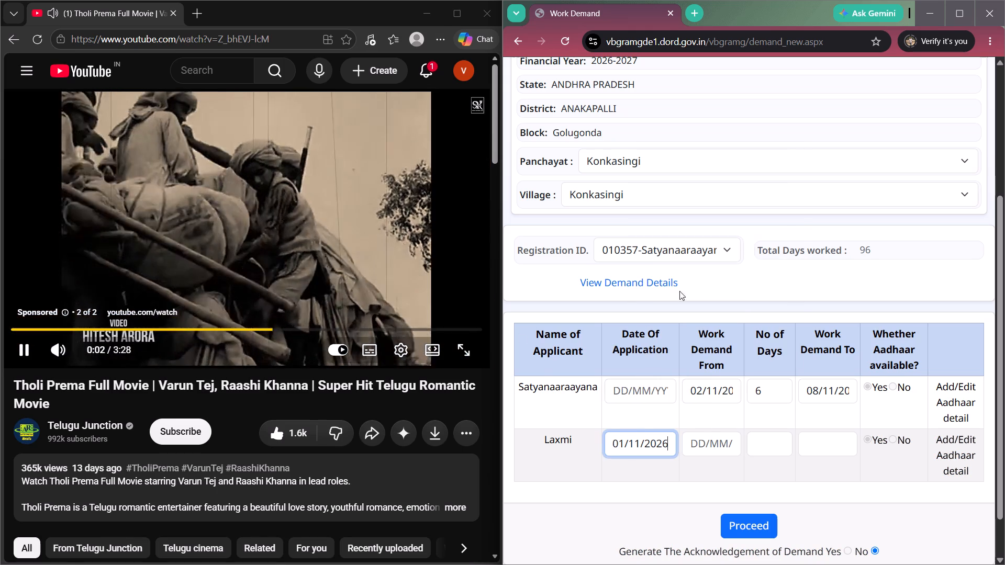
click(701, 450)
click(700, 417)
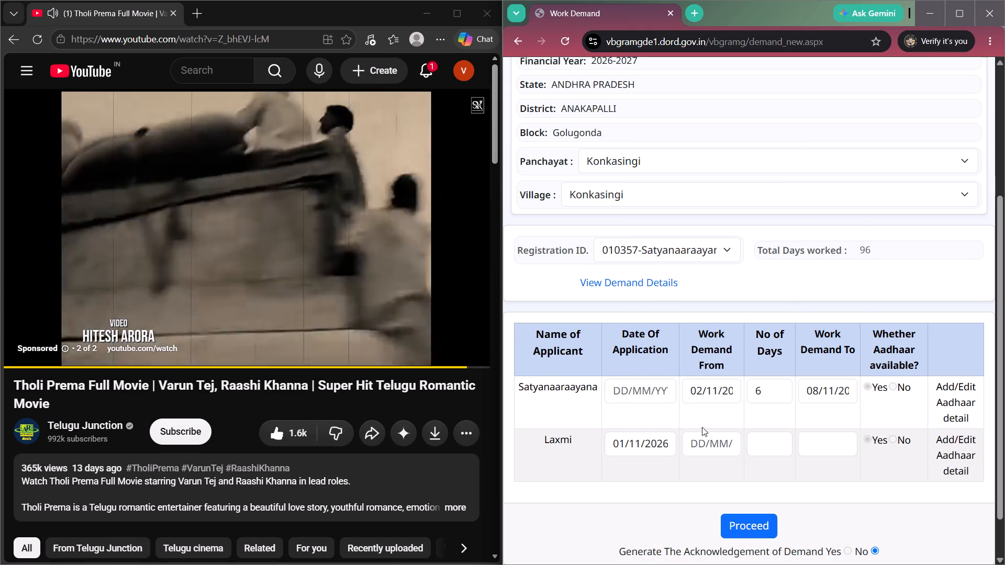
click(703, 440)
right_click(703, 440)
Switch to the YouTube window and skip the advertisement interrupting the movie.
click(459, 313)
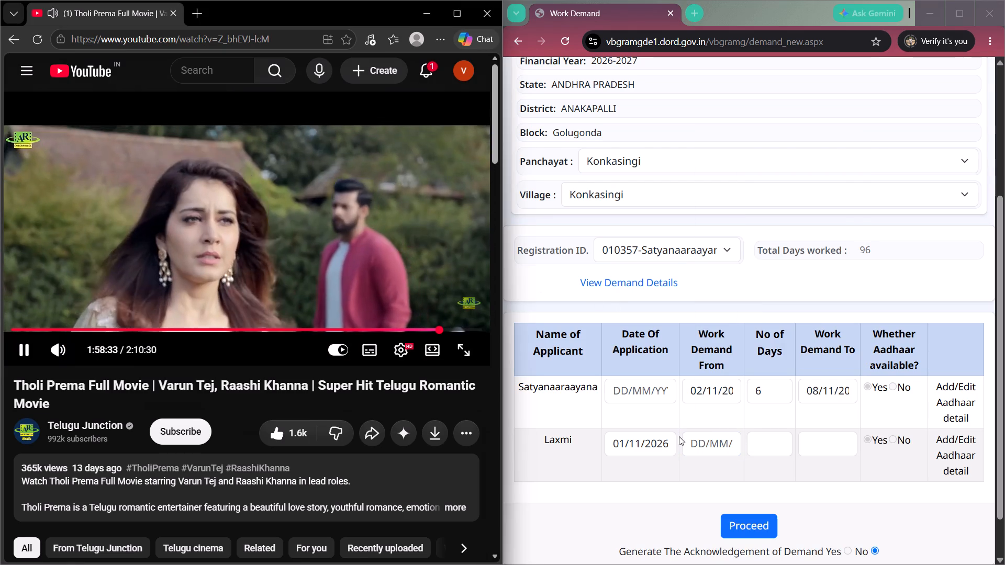
Back in the work demand form, set Laxmi's demand start to 02/11/2026 and number of days to 6, and refresh the end date.
click(701, 442)
right_click(701, 442)
click(729, 294)
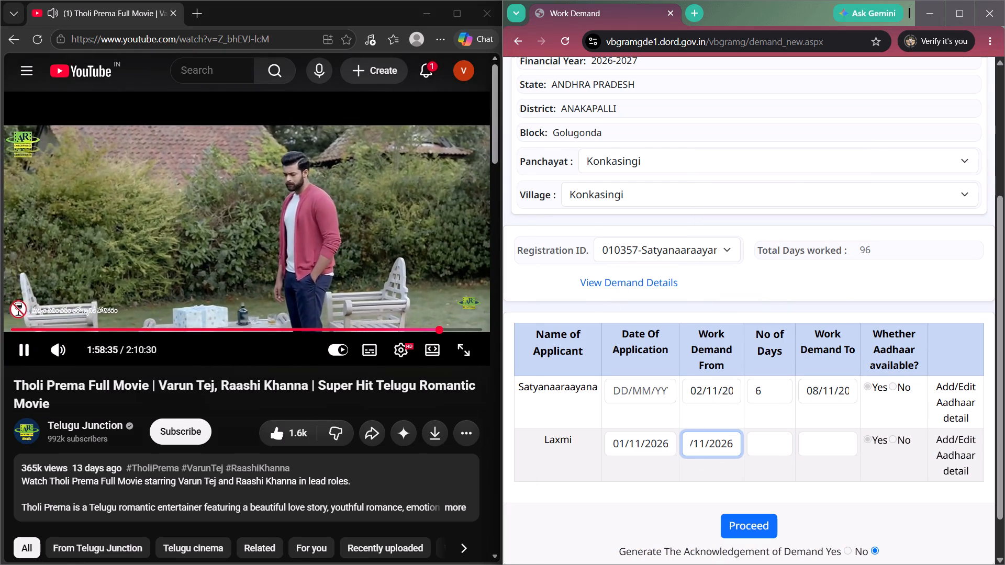
click(690, 435)
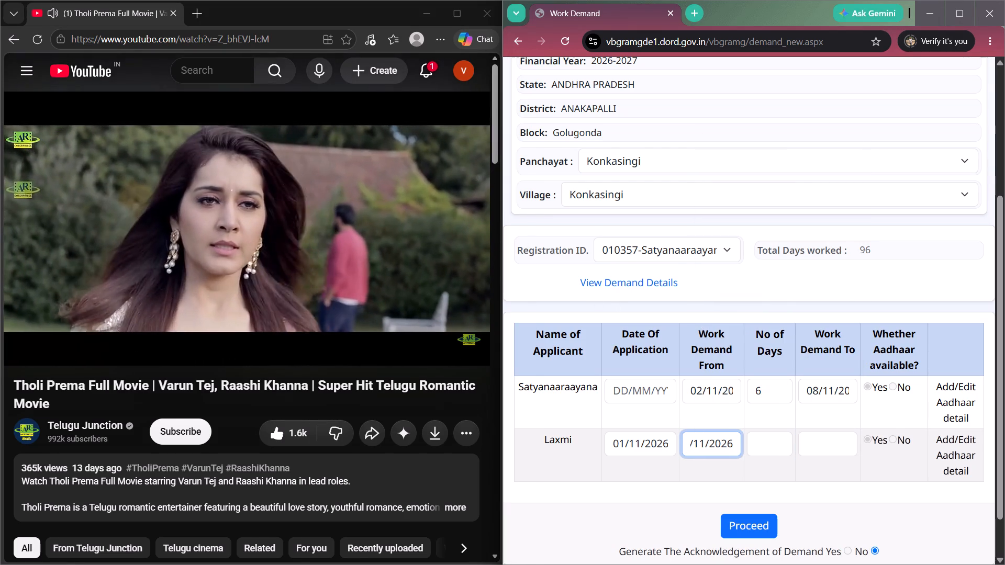
key(BackSpace)
key(2)
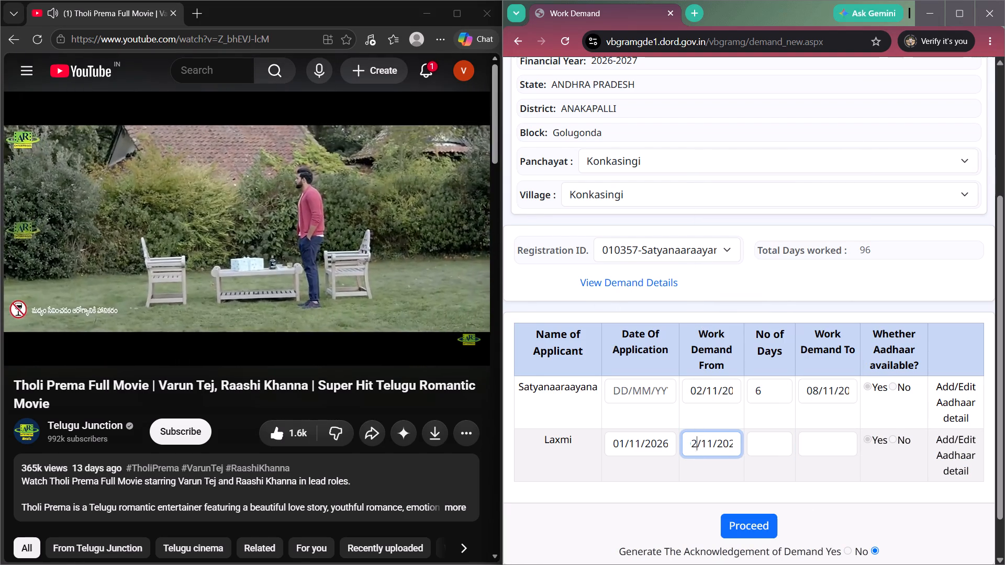
click(761, 447)
click(763, 446)
key(6)
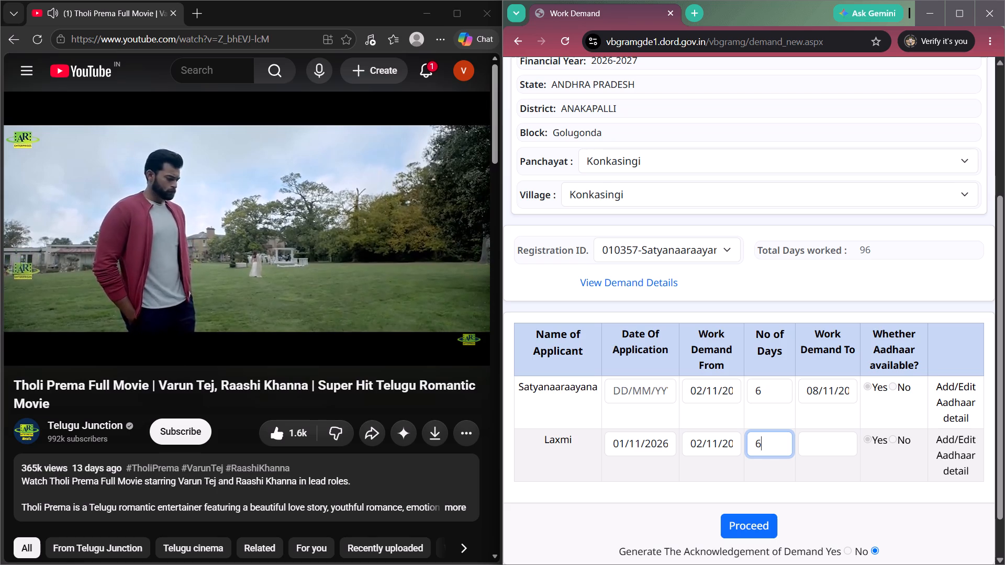
click(810, 440)
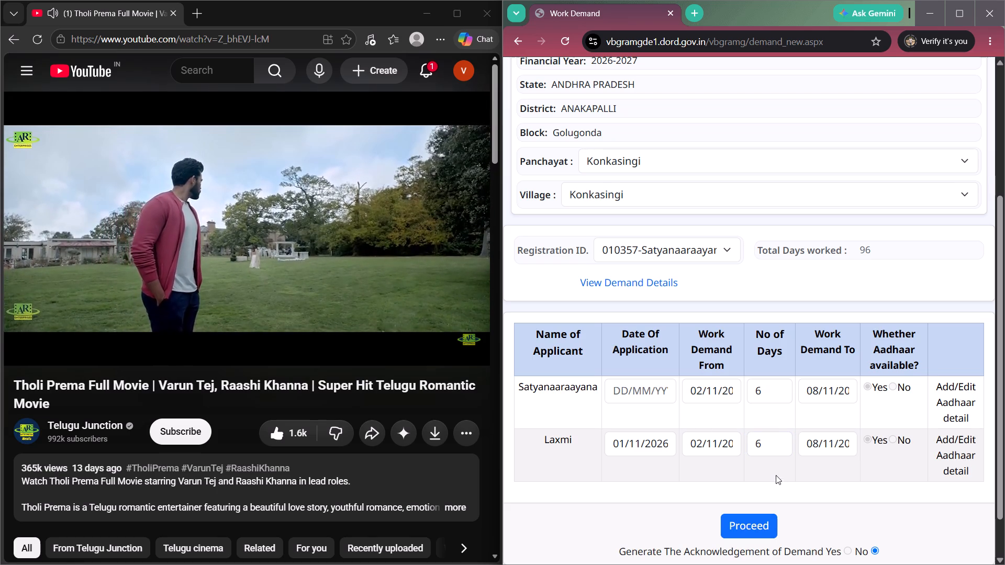
Submit the work demand for Laxmi and acknowledge the response.
click(747, 525)
click(867, 120)
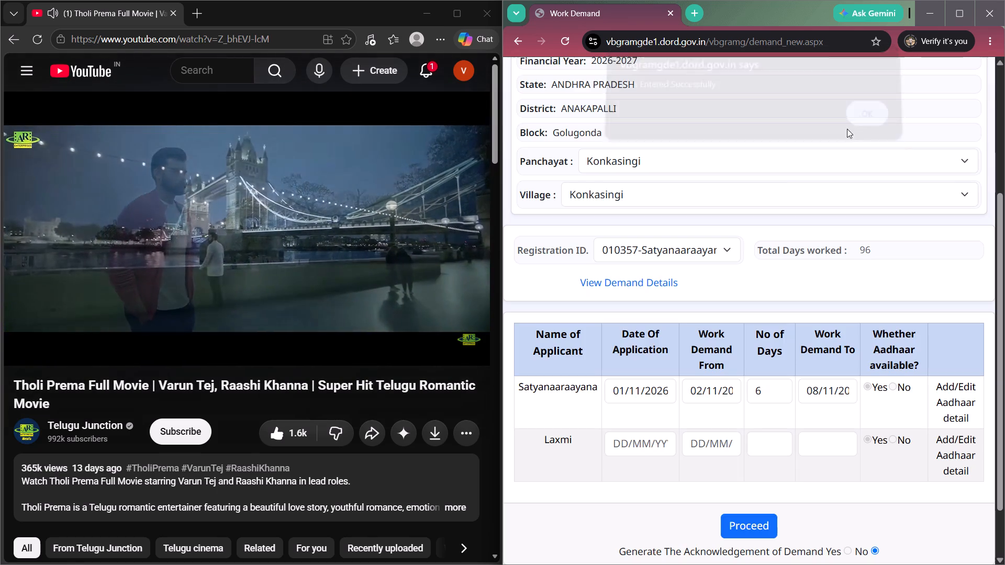
Choose the Mallesu registration, submit its work demand with Bujji's prefilled dates and days, and acknowledge the response.
click(662, 250)
scroll(672, 332, down, 1)
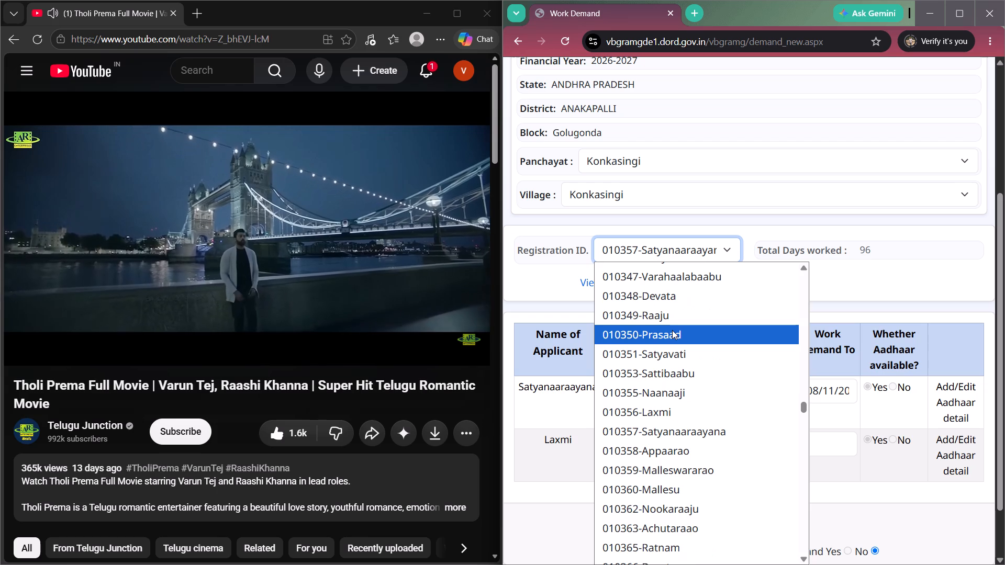
scroll(672, 334, down, 1)
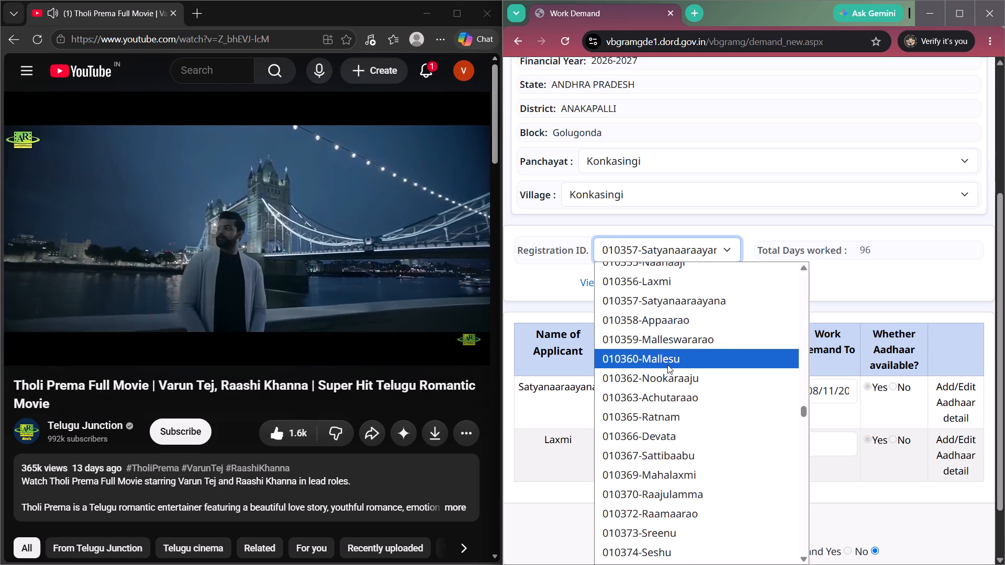
click(667, 364)
scroll(687, 348, down, 2)
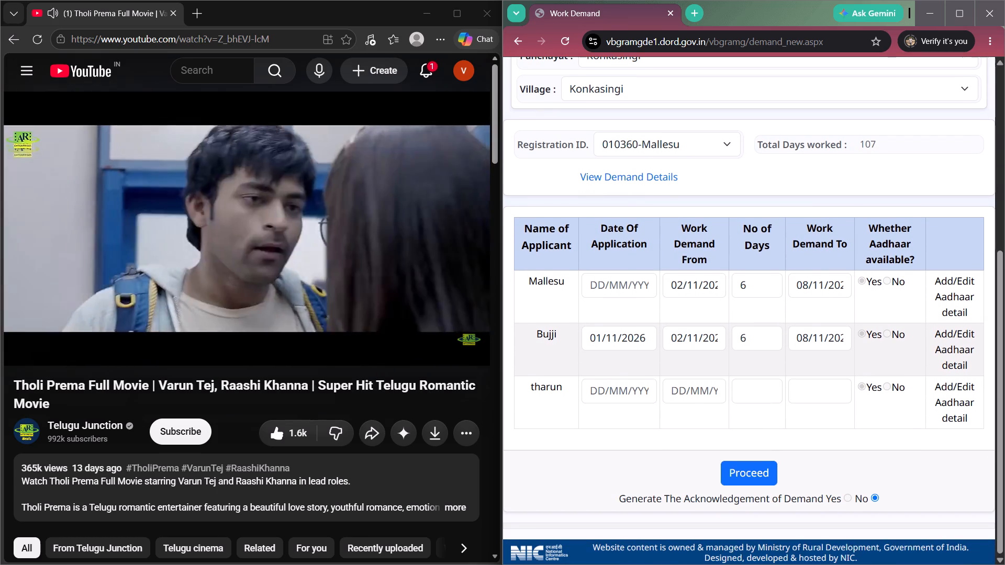
click(752, 478)
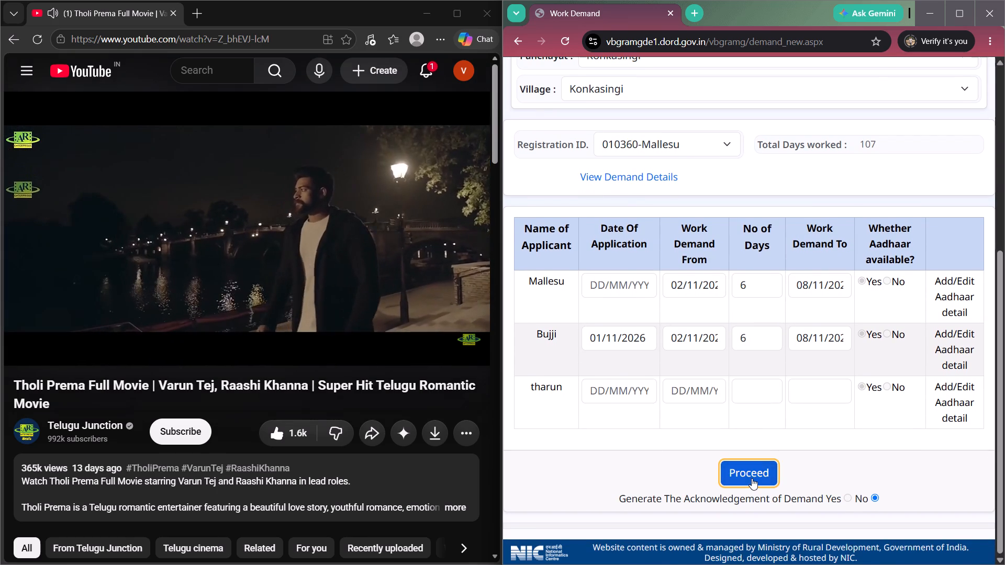
click(867, 117)
Choose the Mahalaxmi registration listed between Sattibaabu and Raajulamma for the next work demand.
click(678, 146)
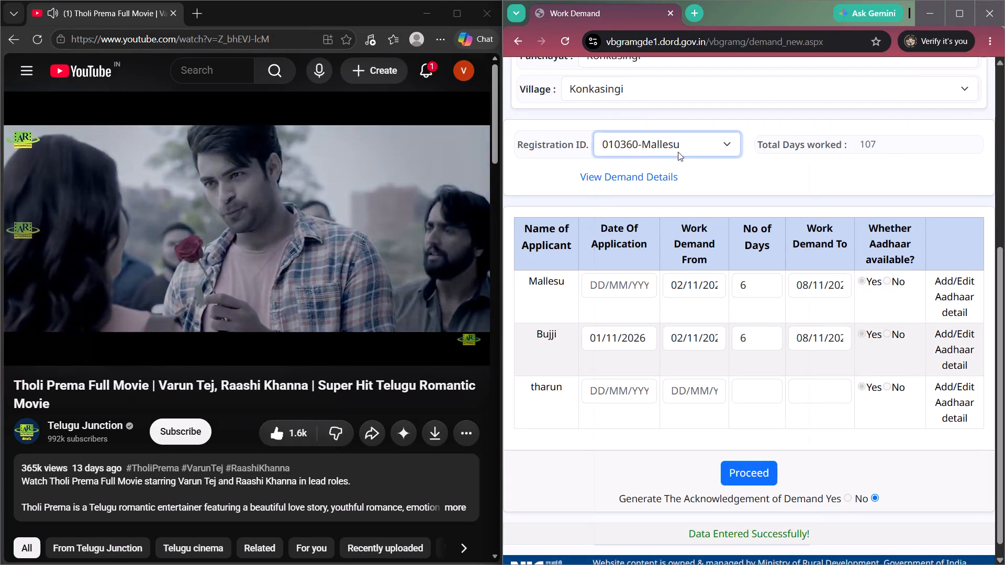
scroll(706, 266, down, 2)
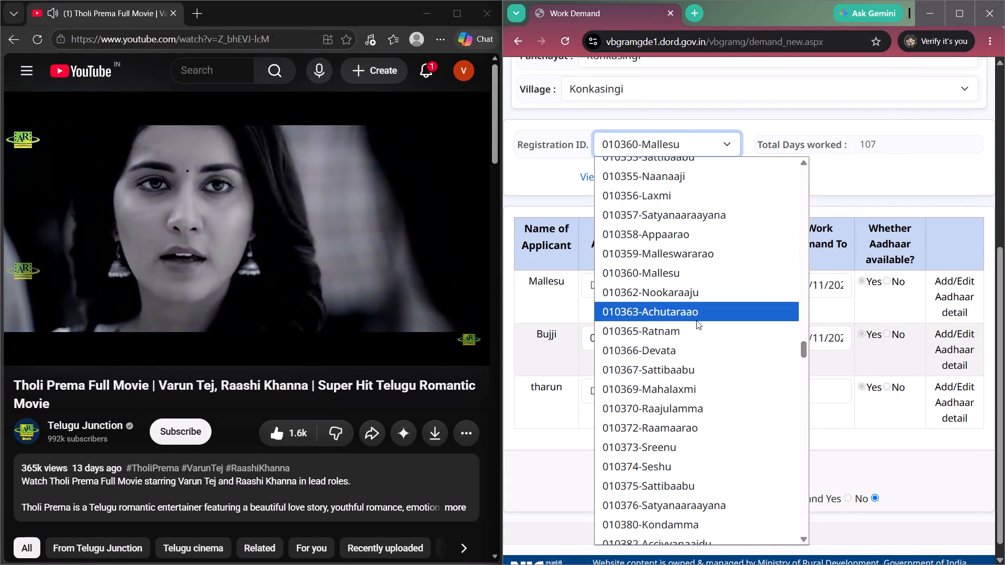
click(697, 393)
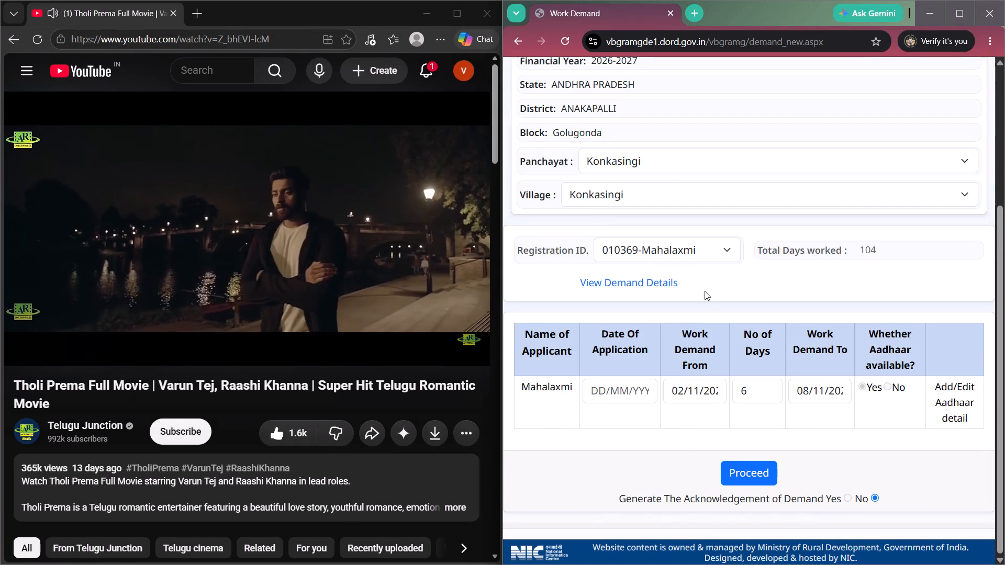
Set Mahalaxmi's date of application to 01/11/2026, submit the work demand and acknowledge the response.
scroll(705, 281, down, 1)
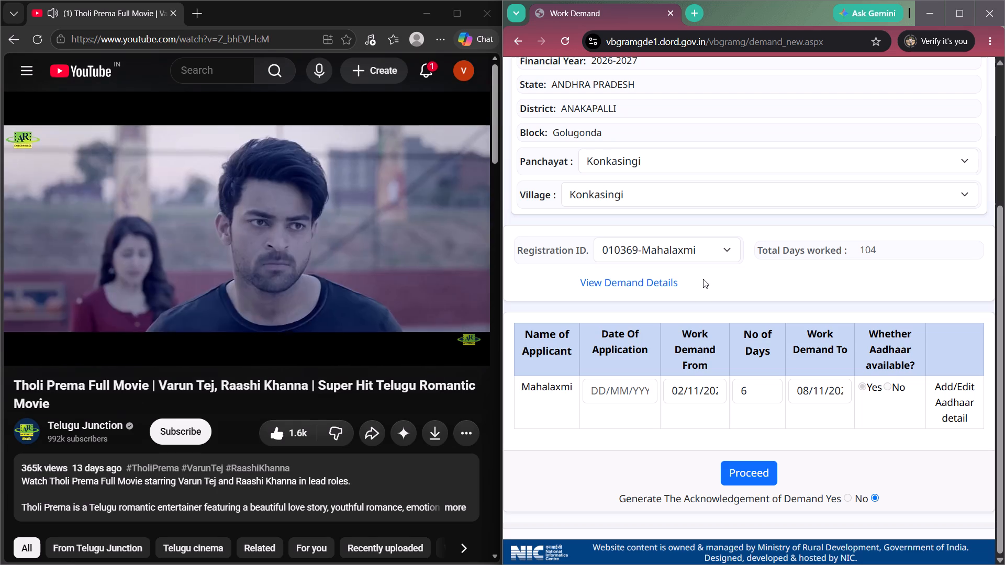
scroll(703, 276, down, 1)
click(640, 387)
right_click(640, 387)
click(663, 238)
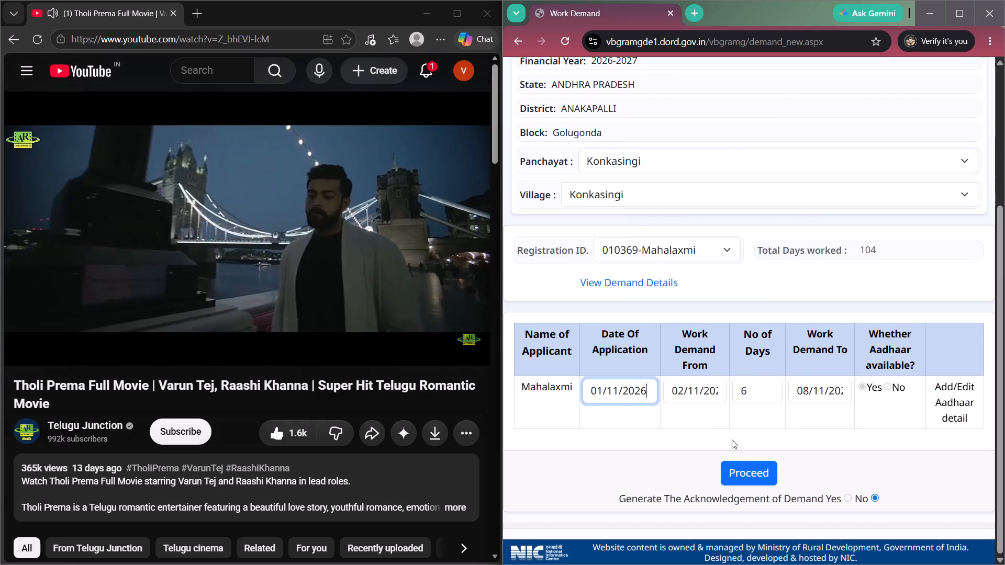
click(743, 466)
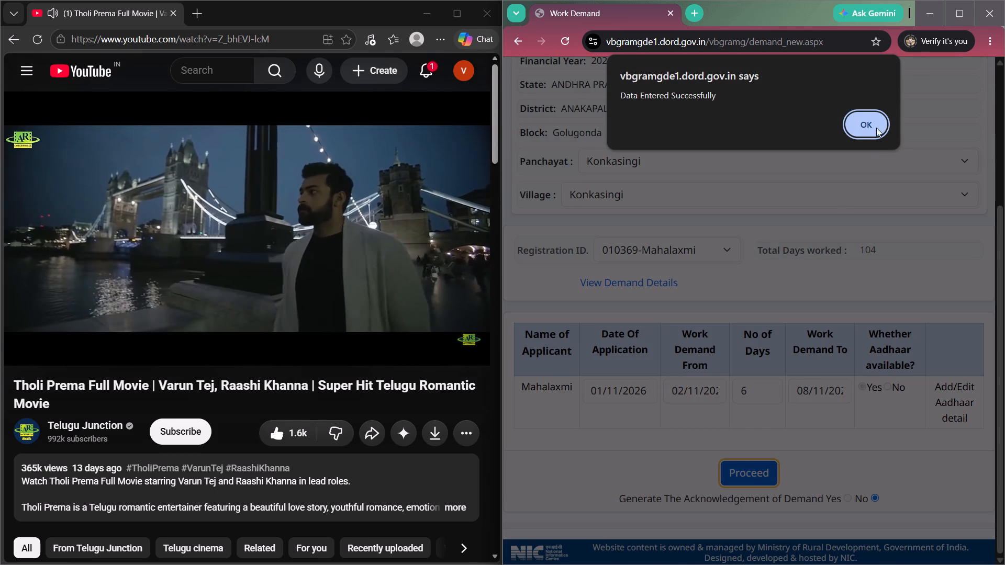
click(876, 128)
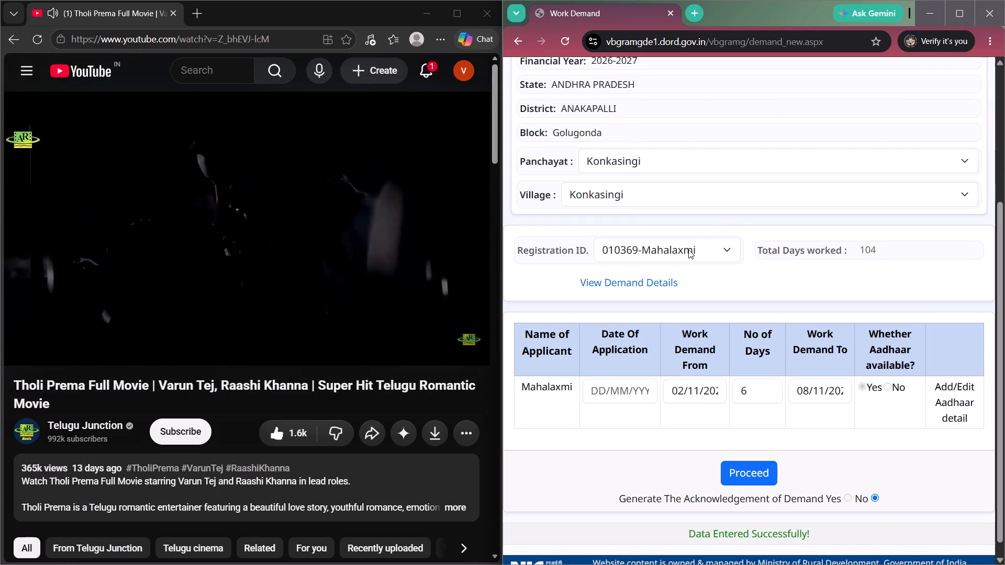
Choose the Bupannadora registration for the next work demand.
click(688, 250)
scroll(686, 308, down, 1)
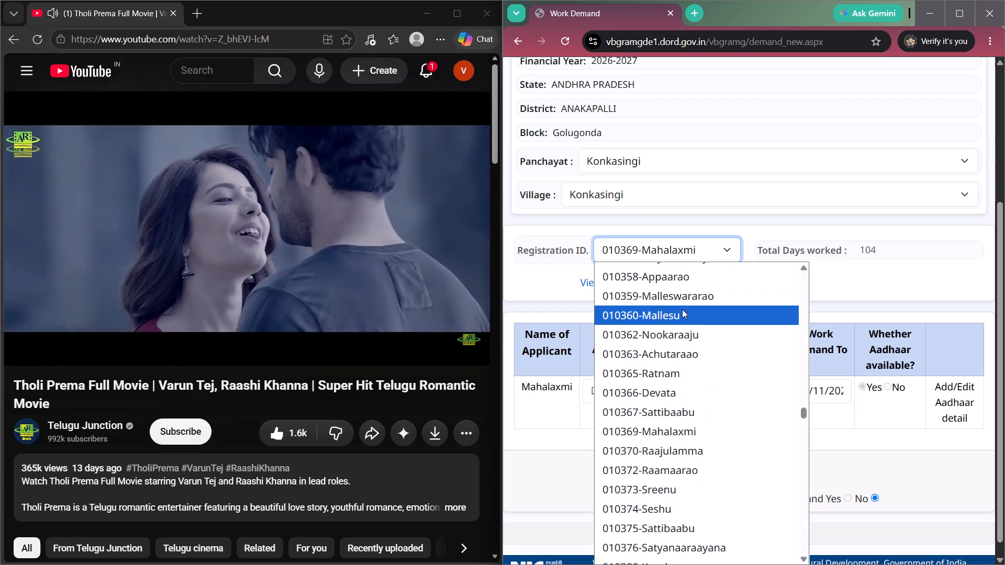
scroll(678, 307, down, 3)
scroll(682, 280, up, 1)
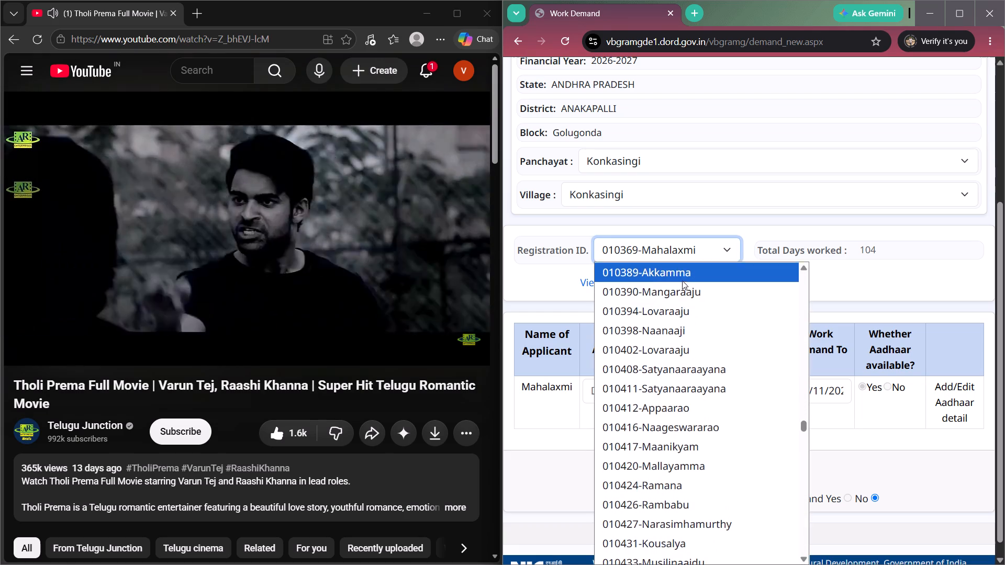
click(676, 340)
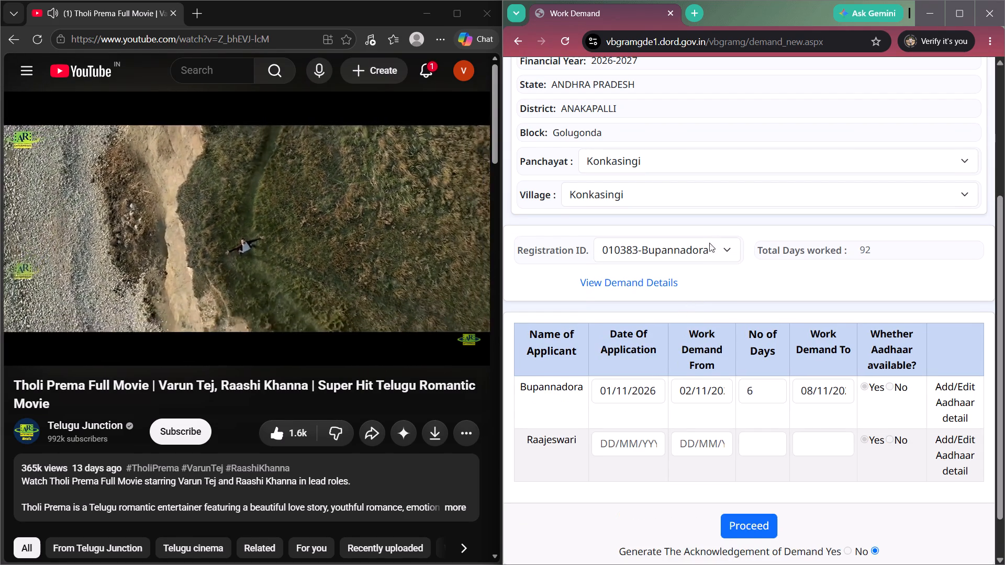
scroll(719, 259, down, 1)
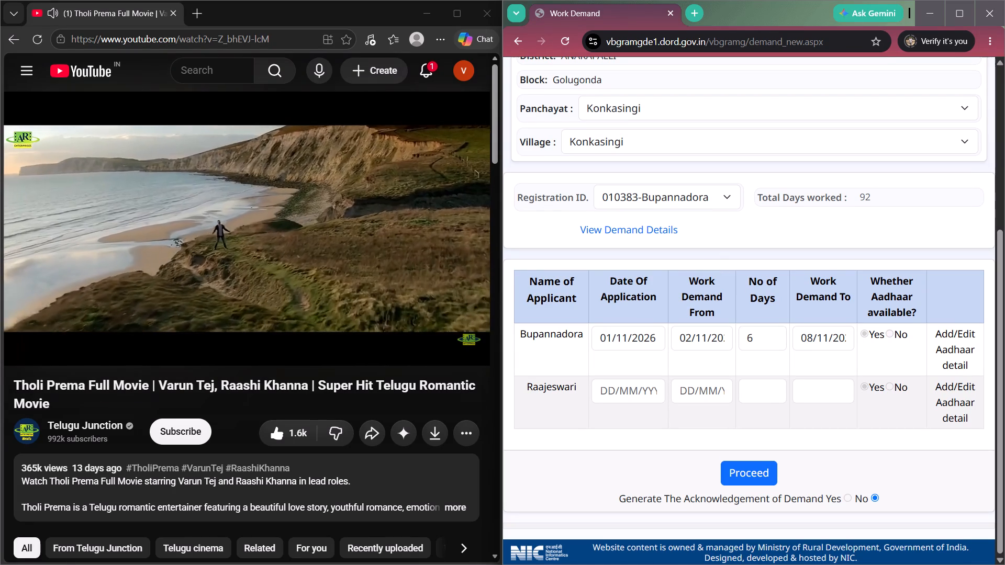
Clear Bupannadora's date of application.
click(661, 338)
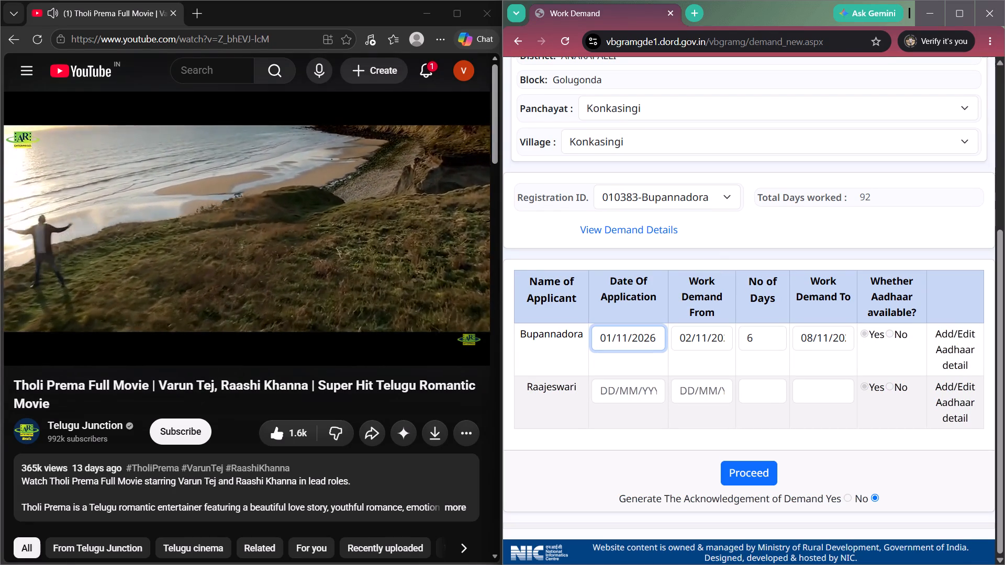
key(BackSpace)
key(BackSpace)
key(BackSpace)
key(BackSpace)
key(BackSpace)
key(BackSpace)
key(BackSpace)
key(BackSpace)
key(BackSpace)
key(BackSpace)
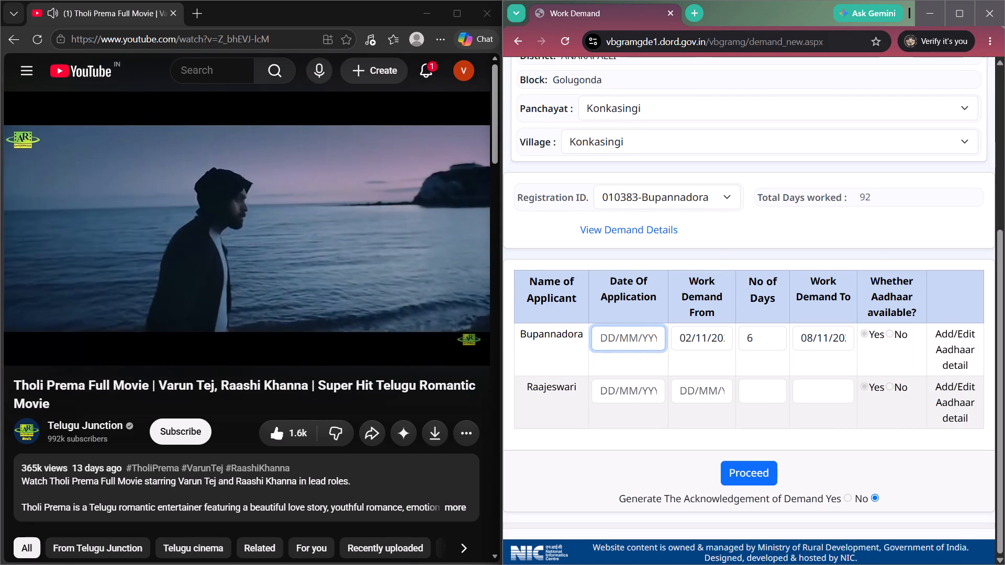
Set Raajeswari's date of application to 01/11/2026 and her work demand start to 02/11/2026.
click(645, 381)
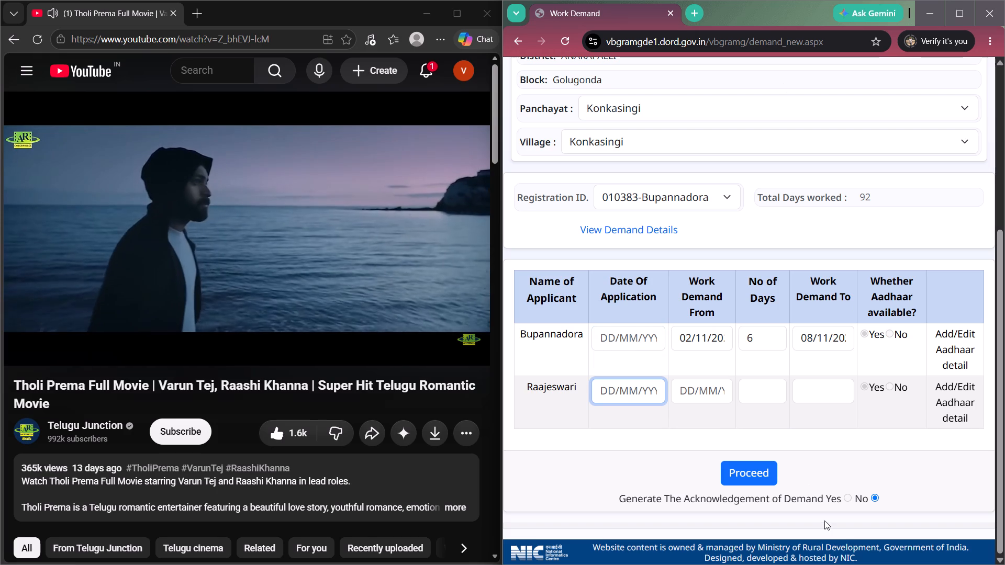
click(647, 390)
right_click(647, 390)
click(677, 238)
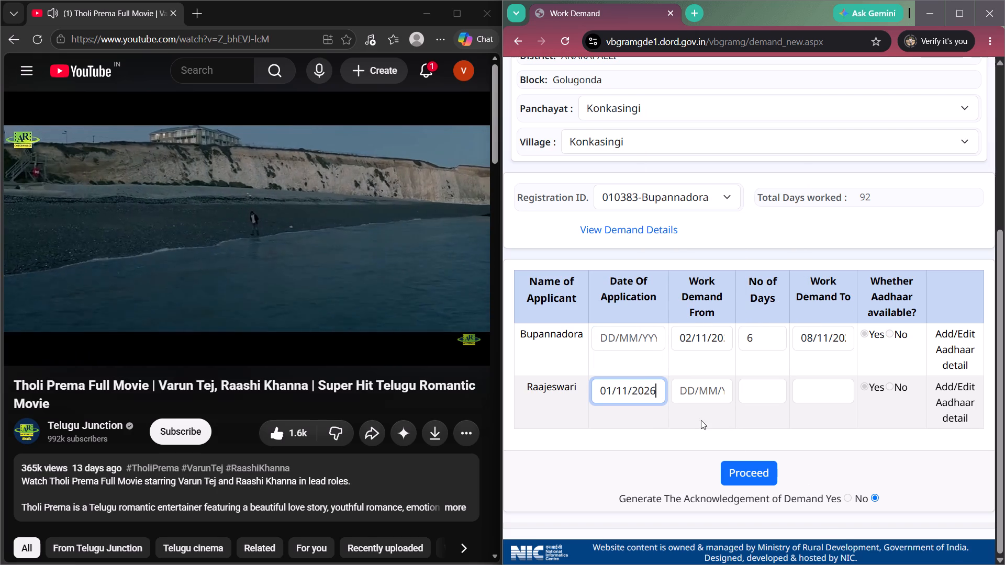
drag(701, 420, 703, 400)
click(705, 392)
right_click(705, 392)
click(742, 244)
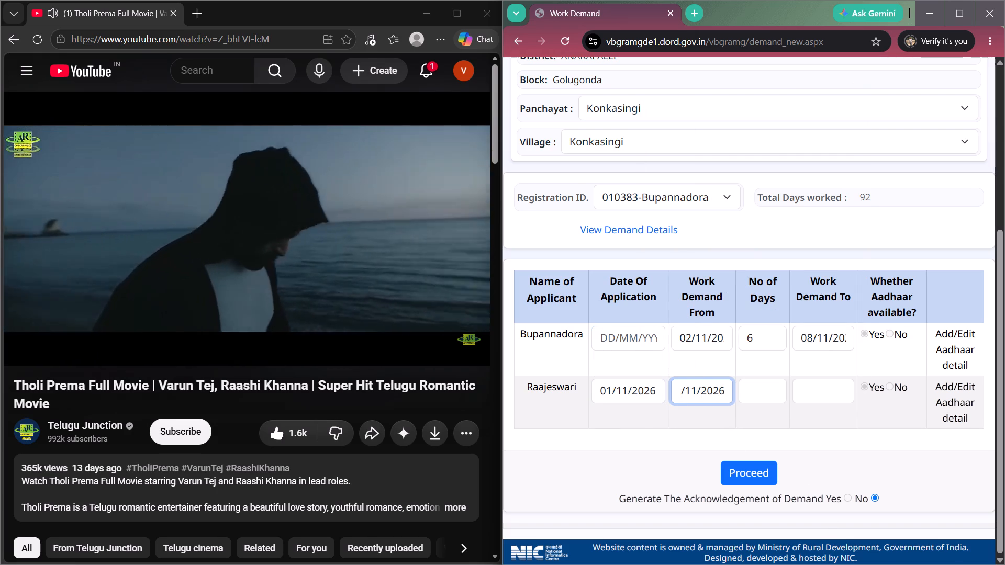
click(685, 384)
click(674, 387)
click(685, 383)
click(680, 384)
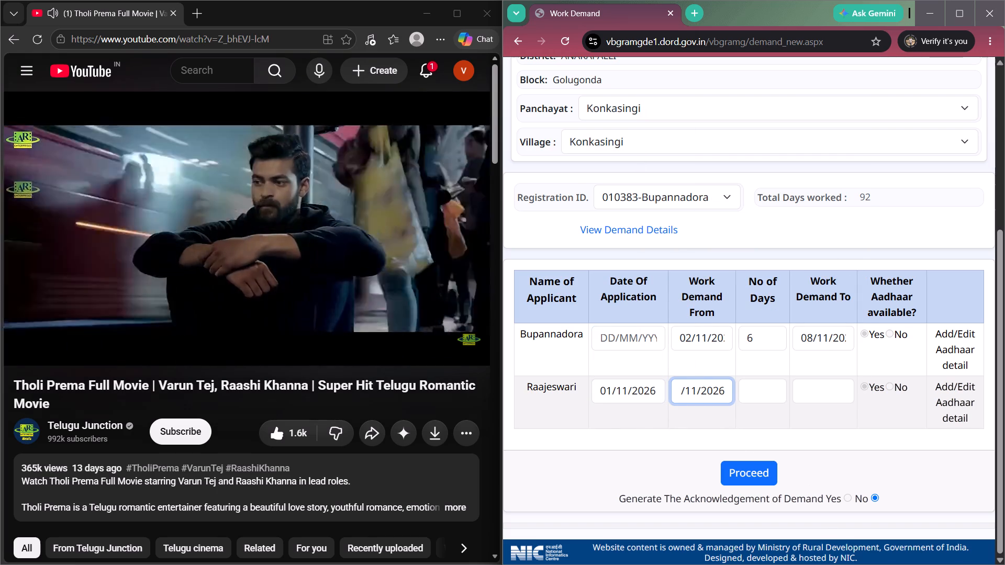
key(BackSpace)
key(2)
Set Raajeswari's number of days to 6, submit the work demand and acknowledge the response.
click(749, 380)
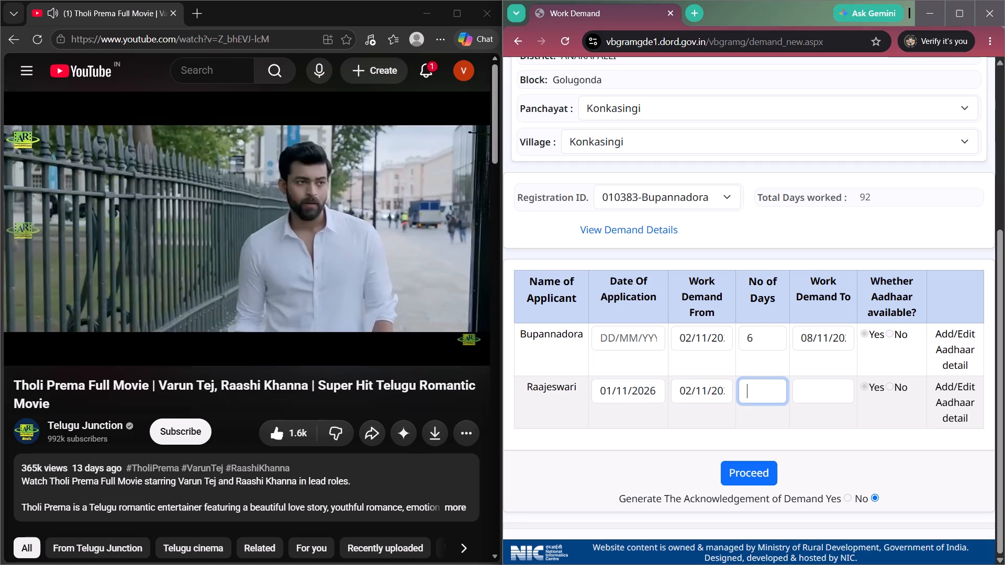
click(755, 404)
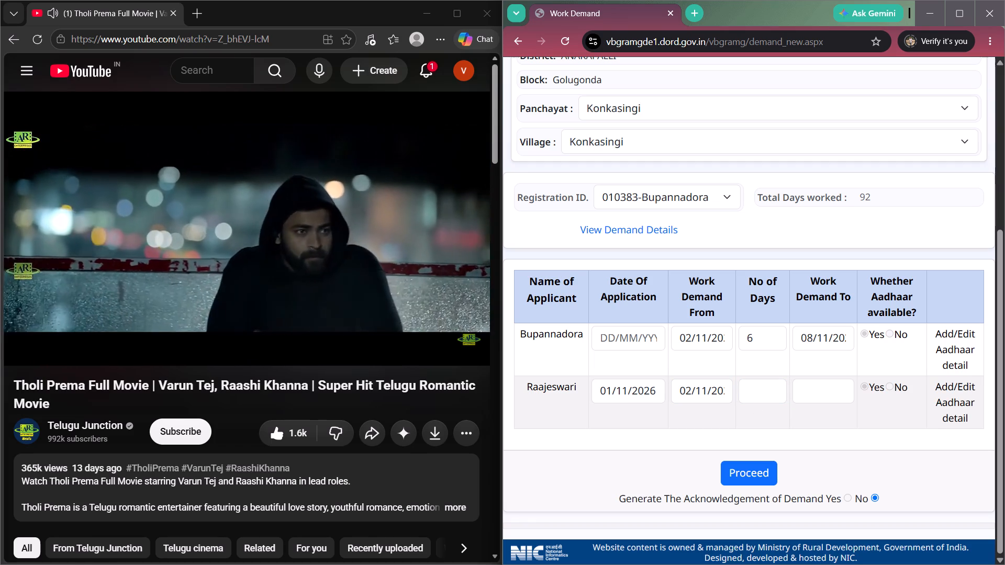
click(762, 396)
key(6)
click(835, 401)
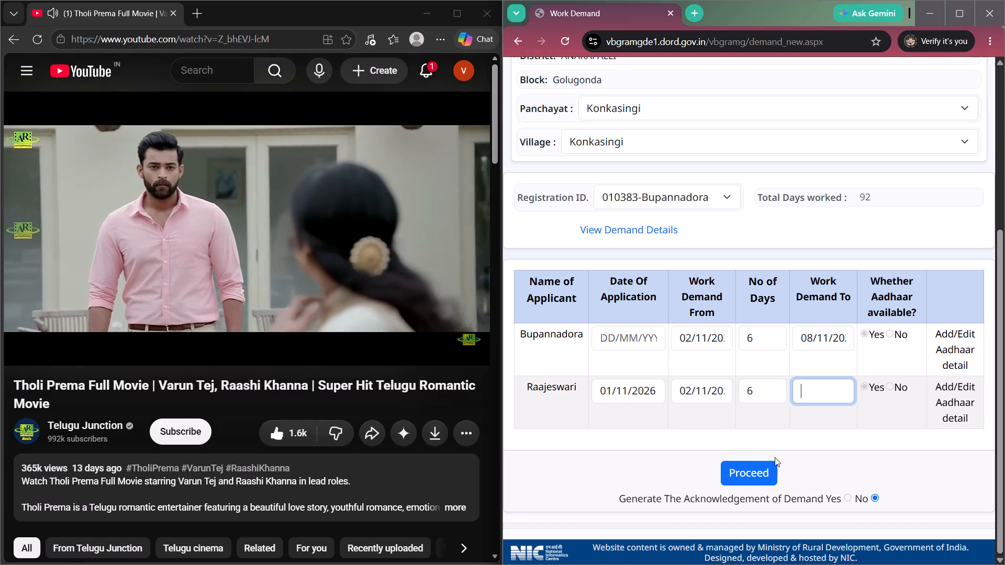
click(777, 457)
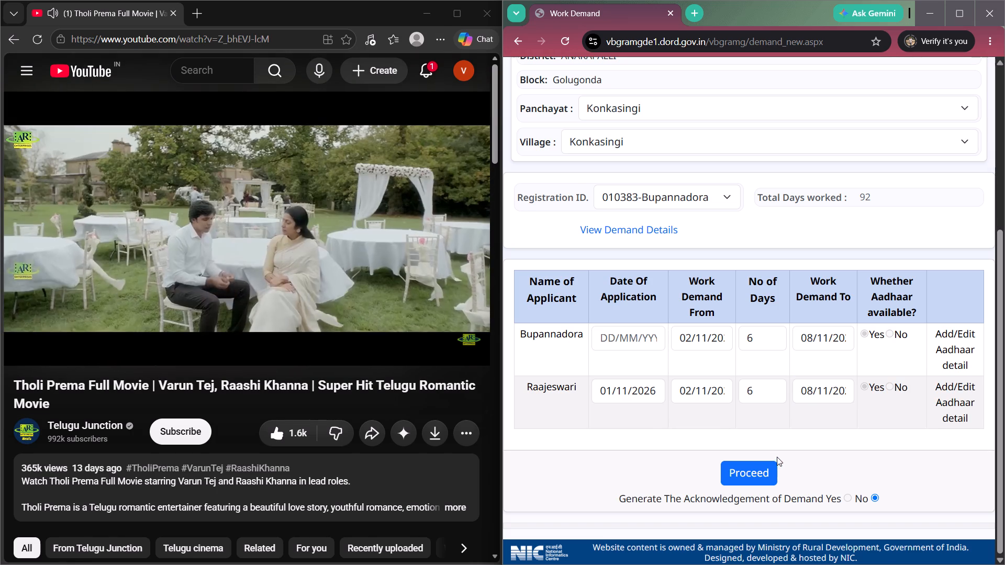
click(773, 461)
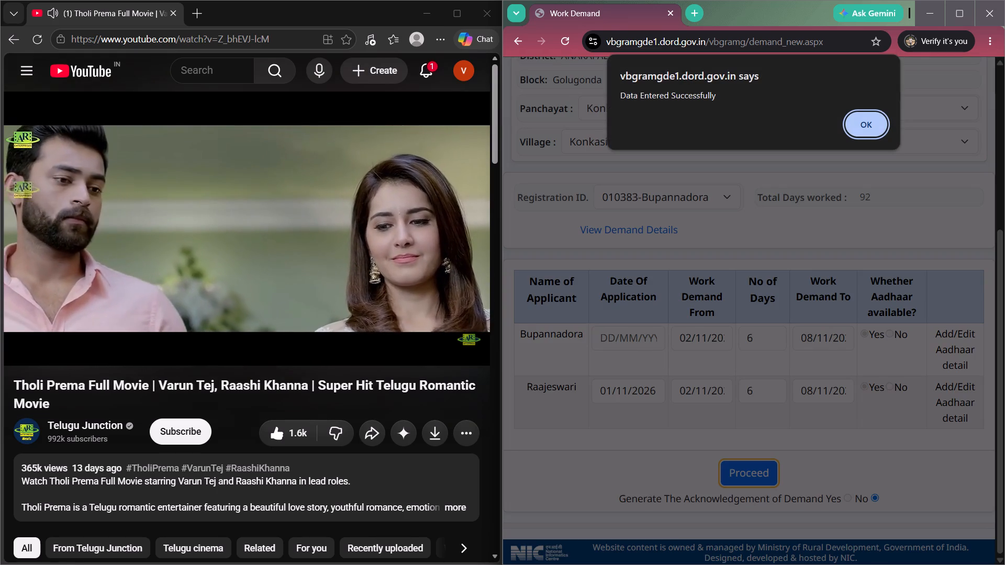
click(870, 126)
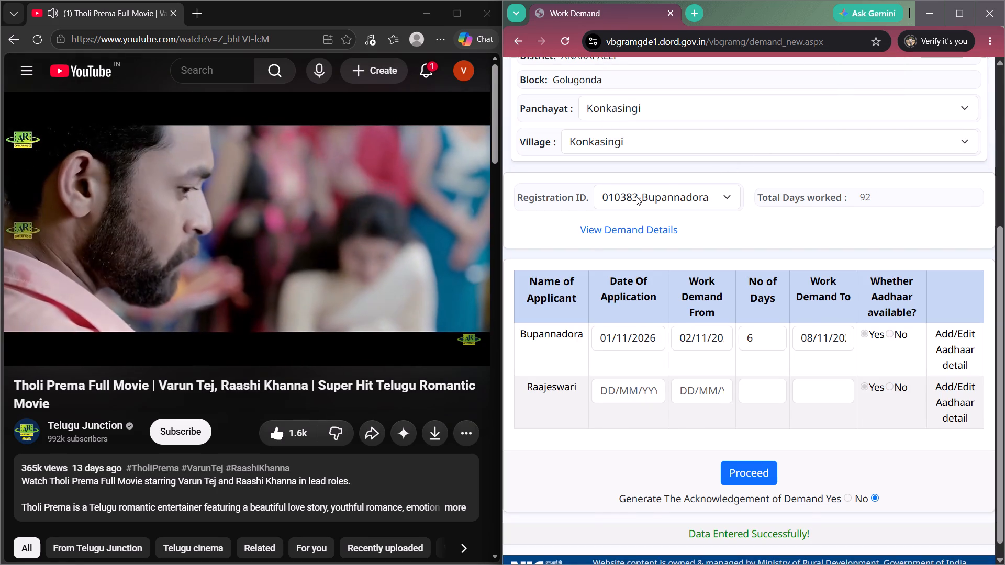
Choose the Venu registration, submit its work demand with Lovalaxmi's prefilled dates and days, and acknowledge the response.
click(636, 196)
scroll(655, 321, down, 2)
scroll(646, 276, down, 1)
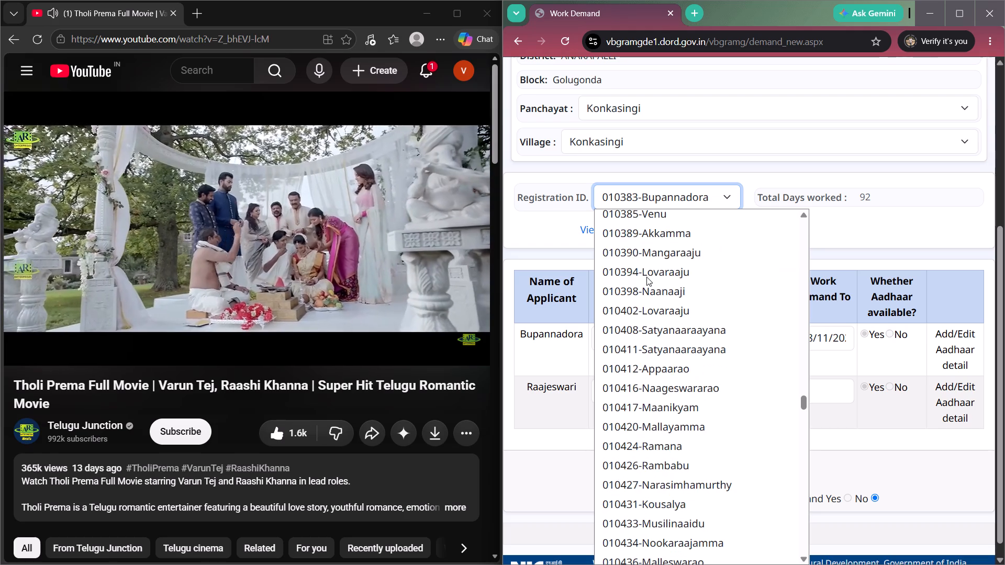
scroll(654, 242, up, 1)
click(646, 338)
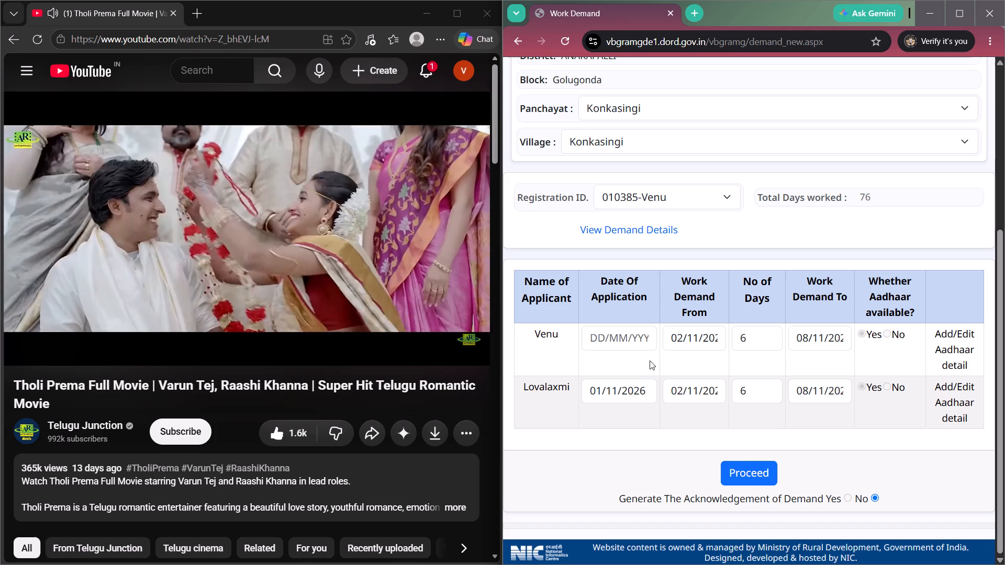
click(742, 478)
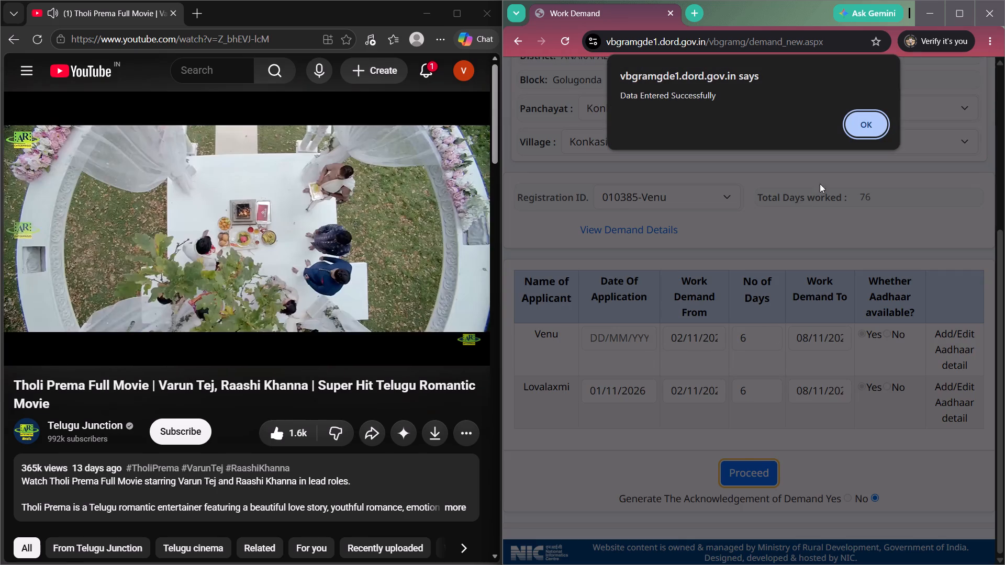
click(871, 121)
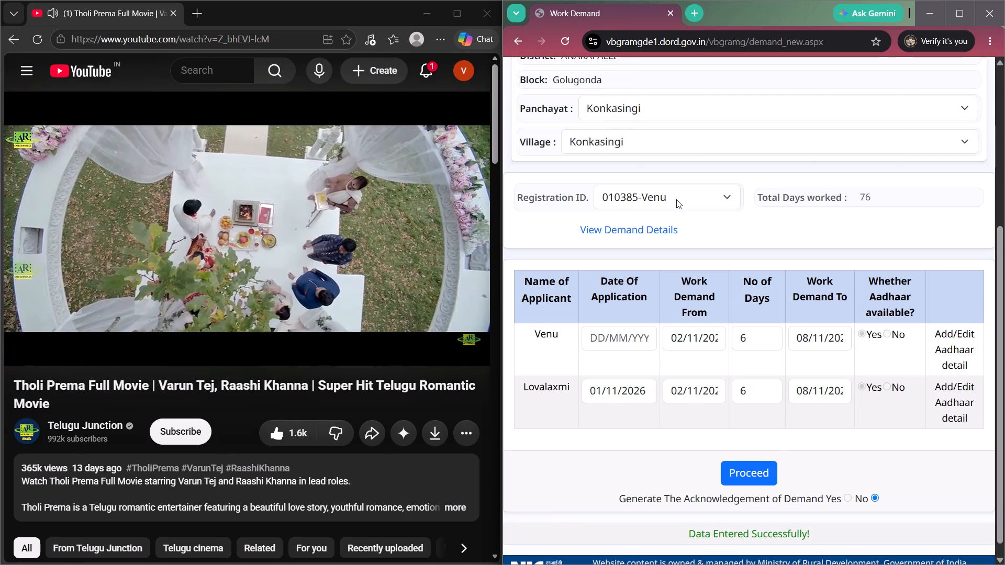
Choose the Eeswaramma registration, submit its work demand with krishnaa's prefilled dates and days, and acknowledge the response.
click(676, 196)
scroll(669, 251, down, 2)
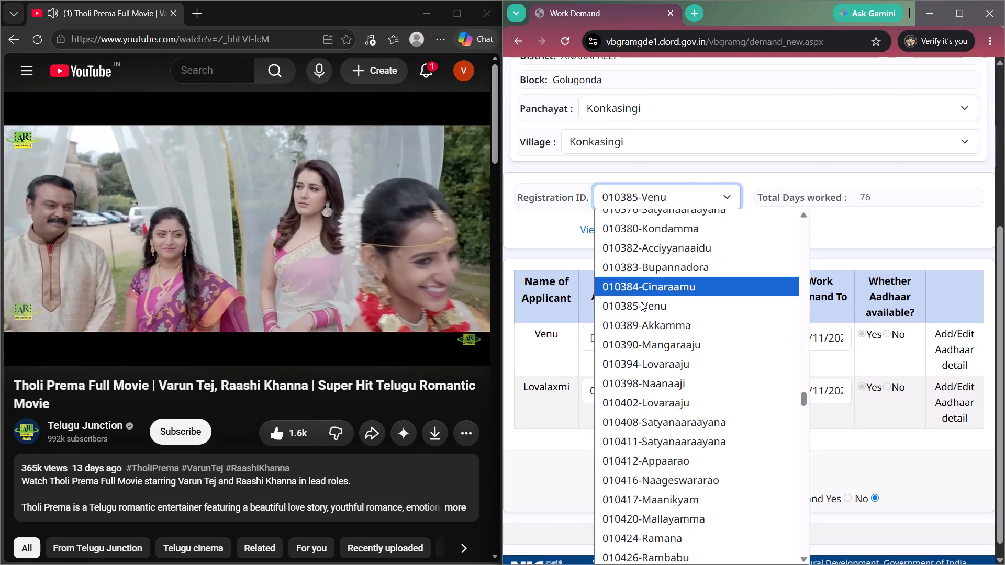
scroll(639, 331, down, 4)
click(639, 348)
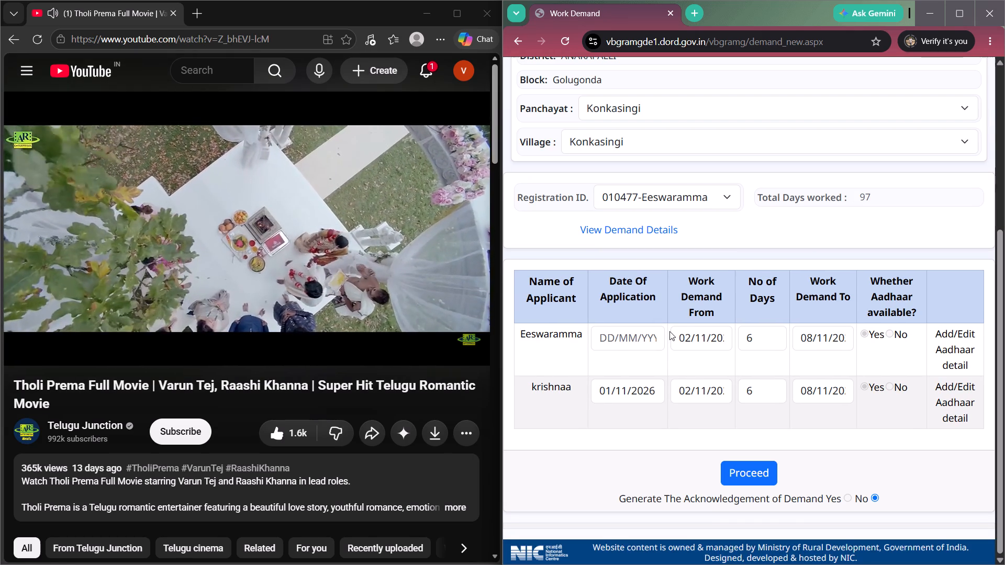
click(750, 467)
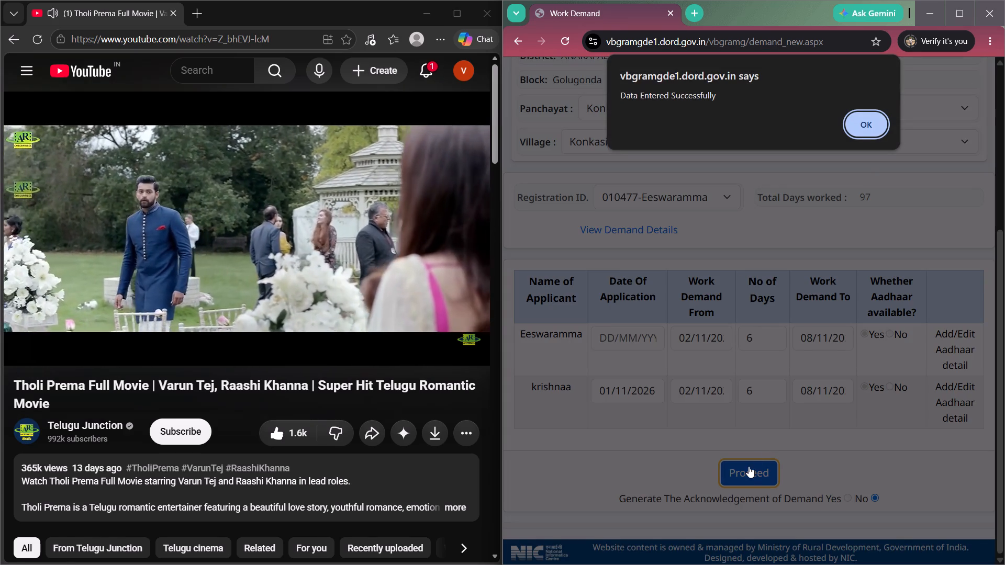
click(868, 118)
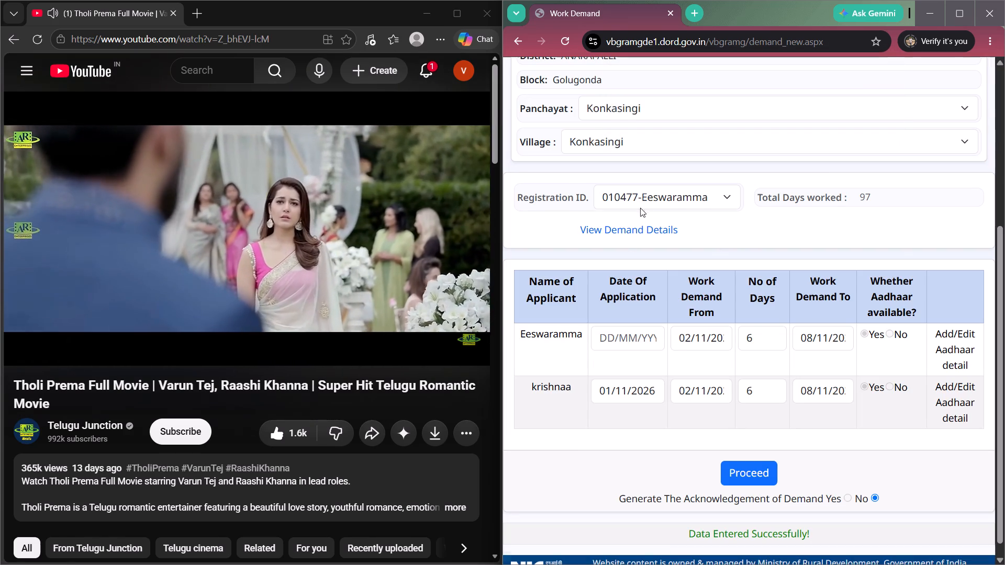
Choose the Varahaalu registration, set the date of application to 01/11/2026, submit the work demand and acknowledge the response.
click(649, 191)
scroll(655, 304, down, 2)
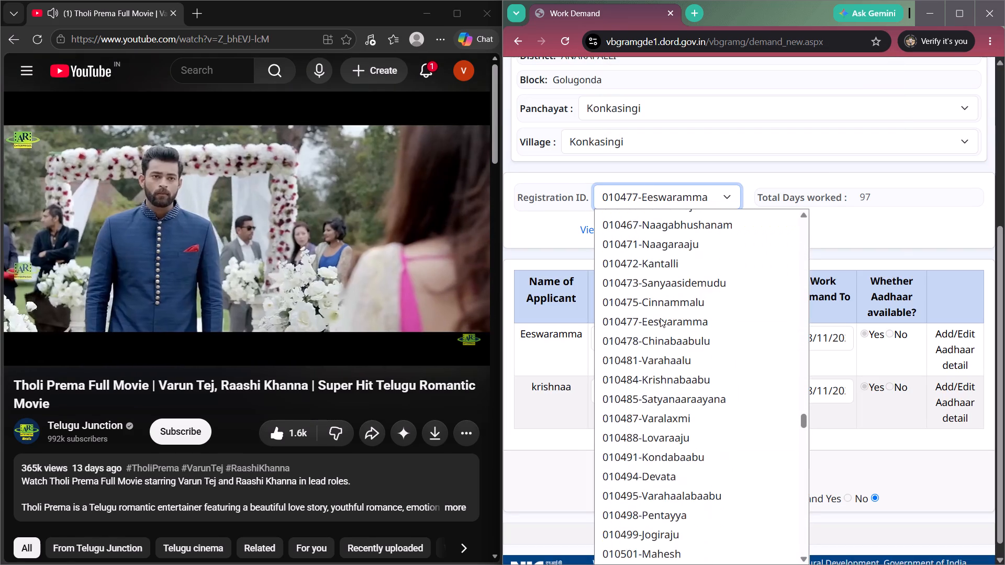
click(661, 347)
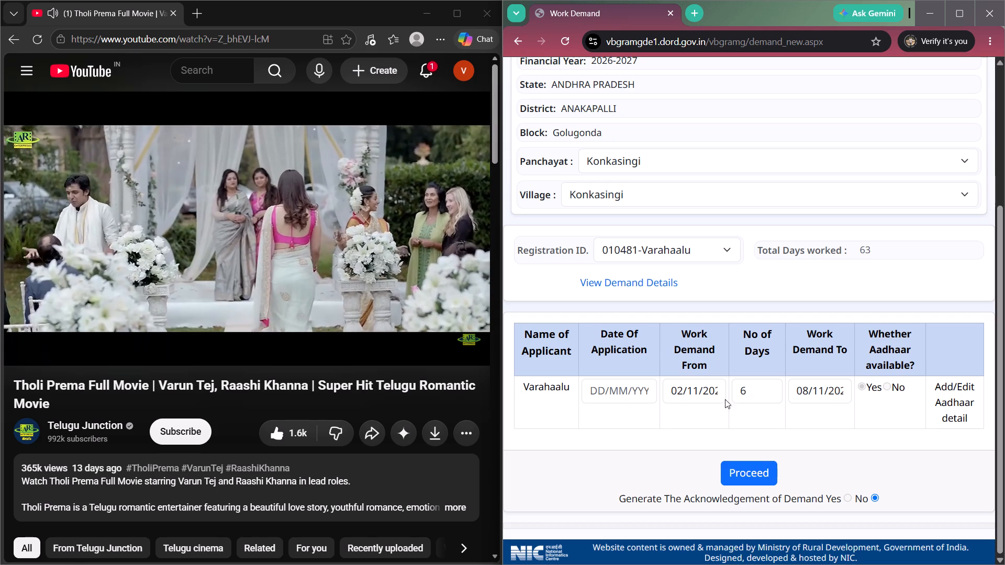
click(645, 387)
right_click(645, 387)
click(666, 248)
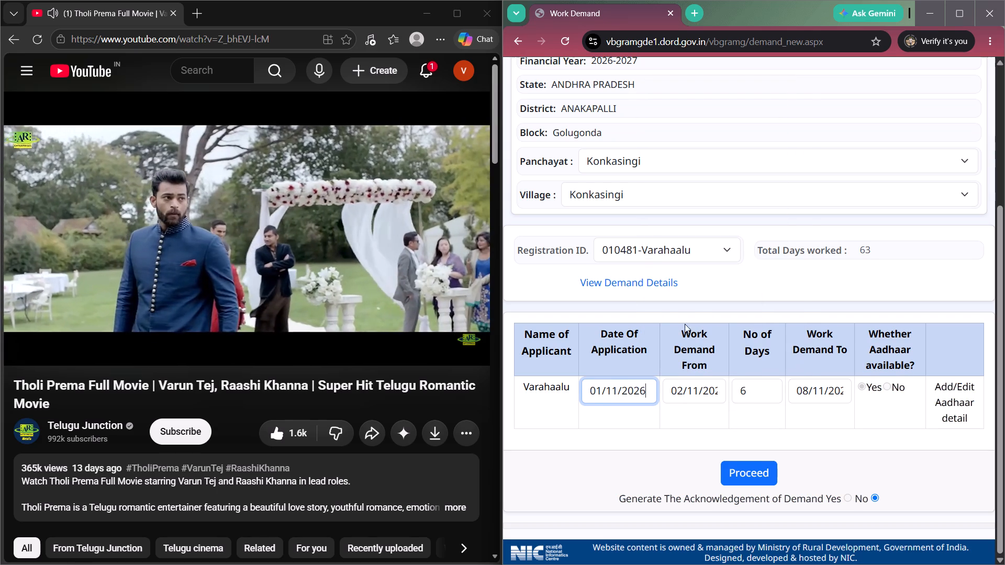
click(757, 474)
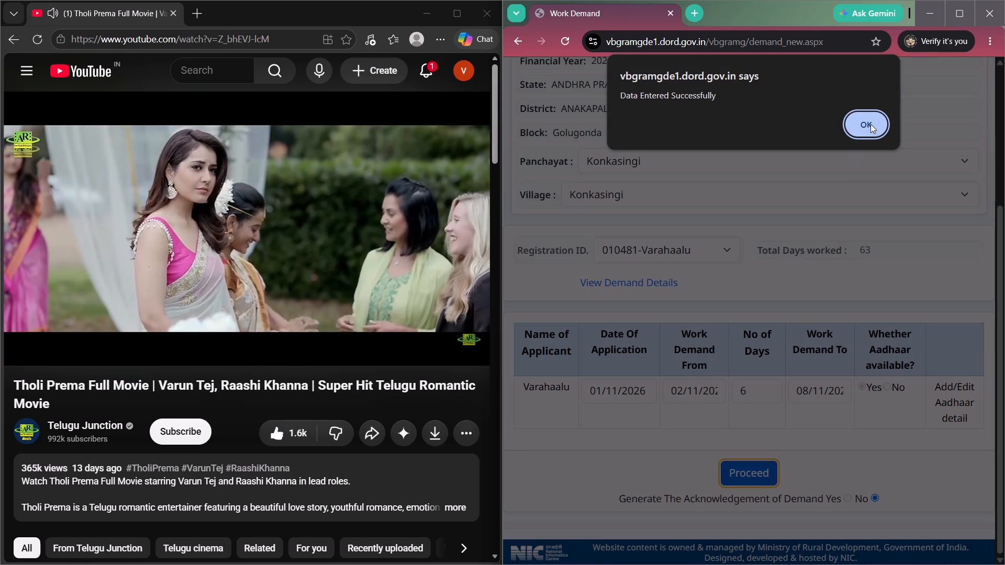
click(871, 123)
Choose the Varalaxmi registration listed between Satyanaaraayana and Lovaraaju and try to submit its work demand with the prefilled dates and days.
click(633, 257)
scroll(662, 408, down, 1)
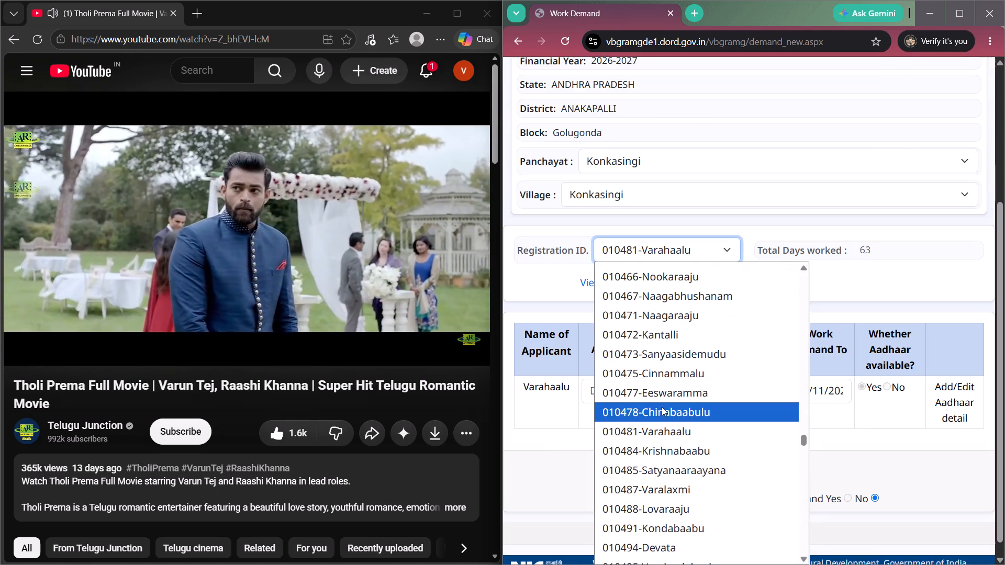
scroll(686, 364, down, 1)
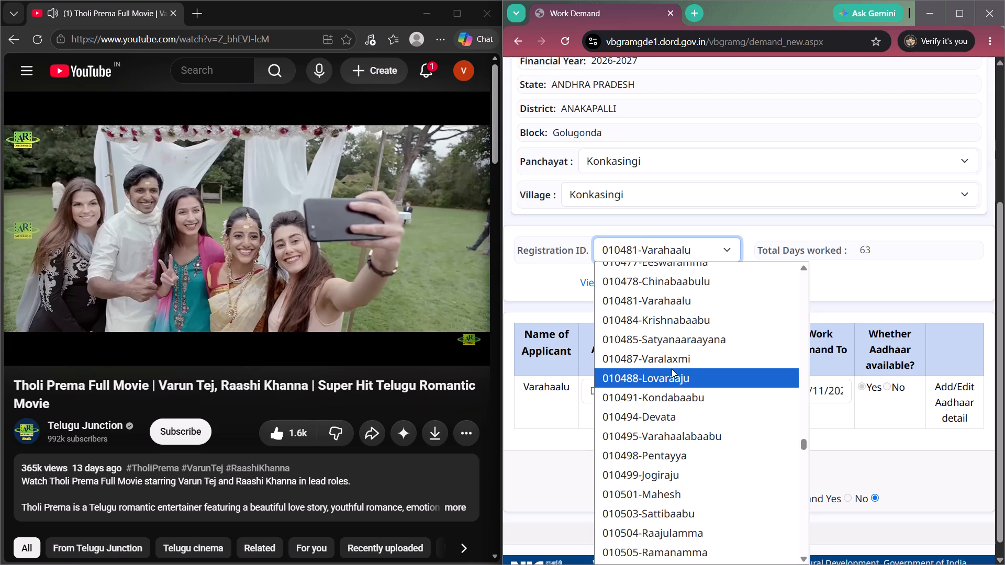
click(672, 361)
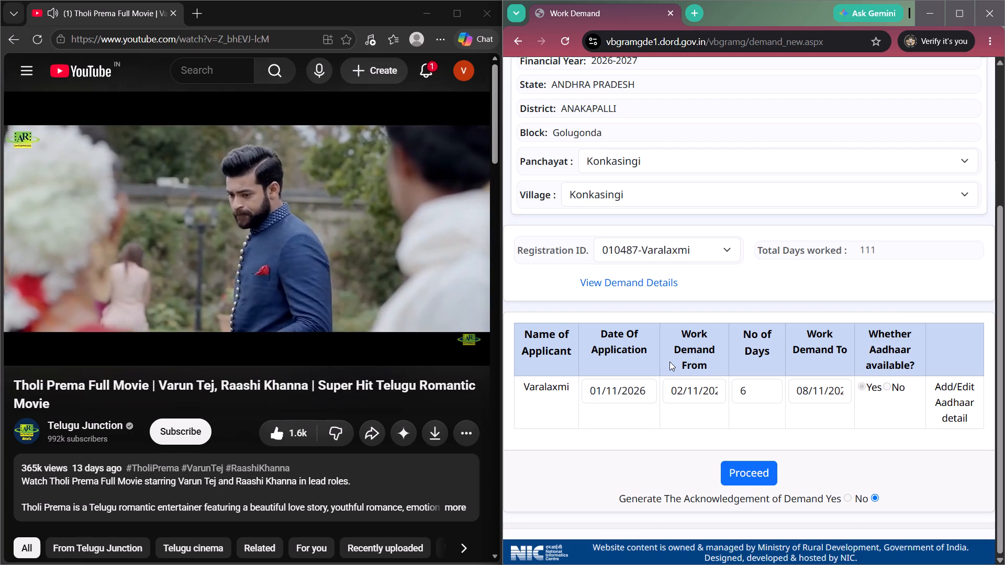
click(753, 476)
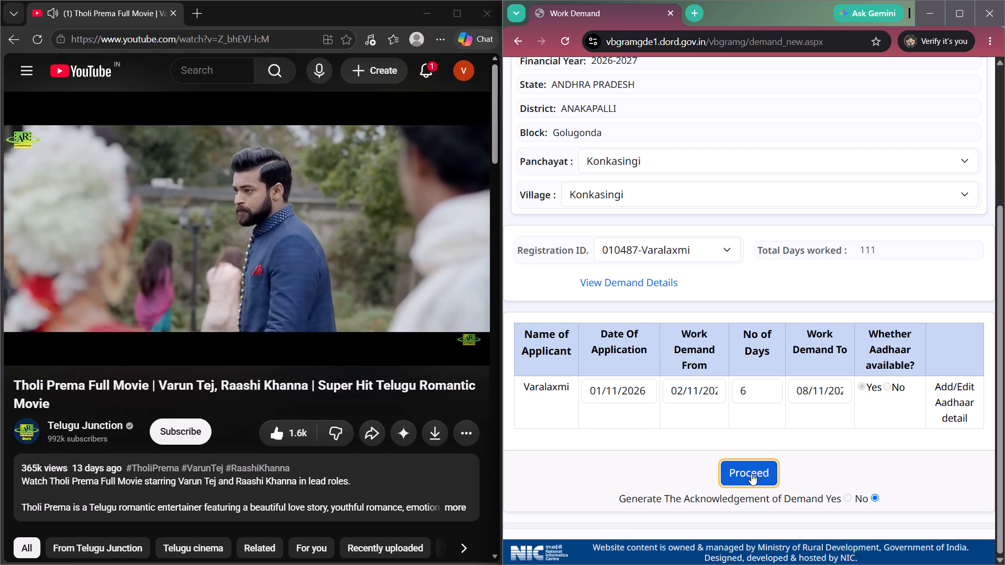
Set Varalaxmi's number of days to 4, submit the work demand and acknowledge the response.
click(762, 400)
key(7)
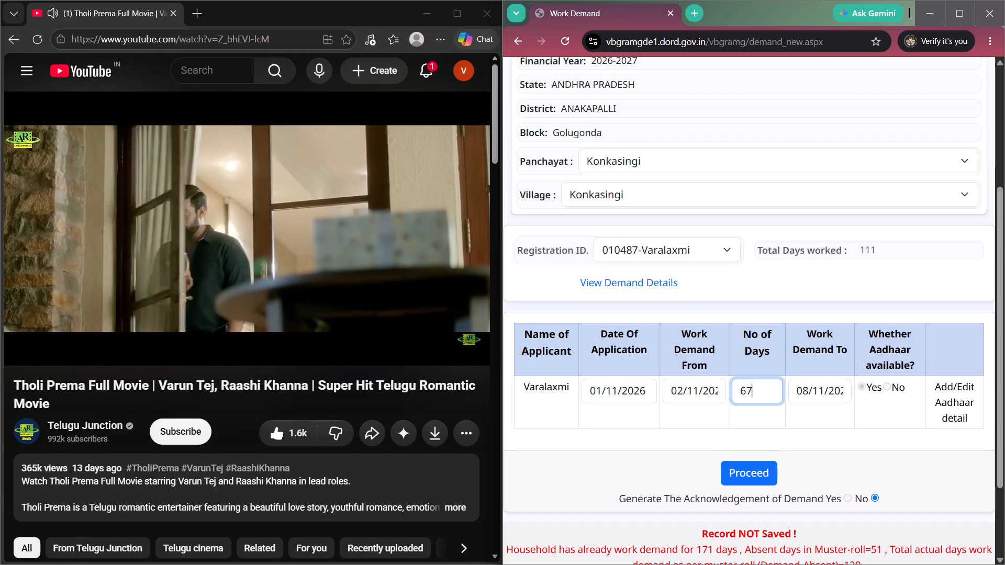
key(BackSpace)
key(BackSpace)
key(4)
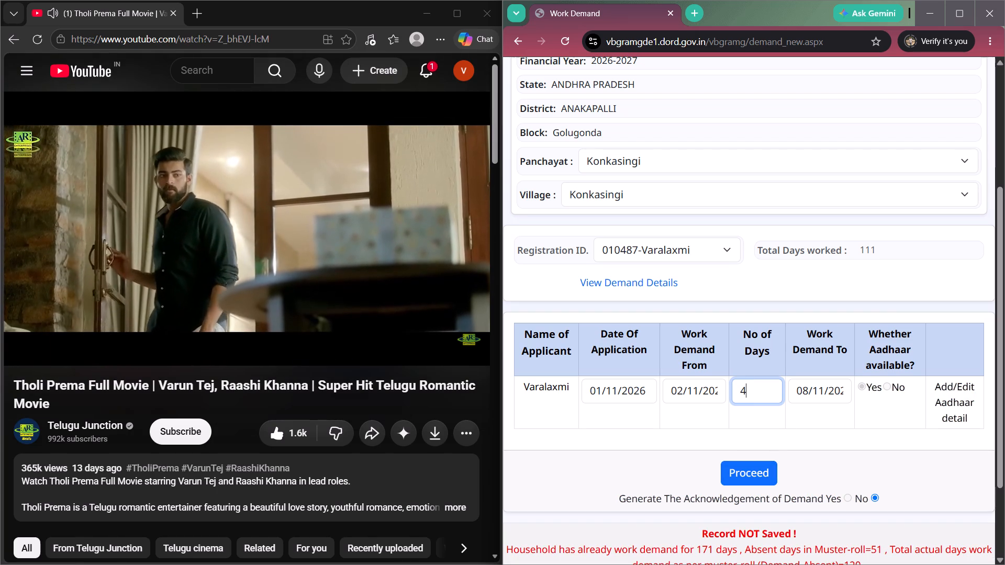
click(792, 388)
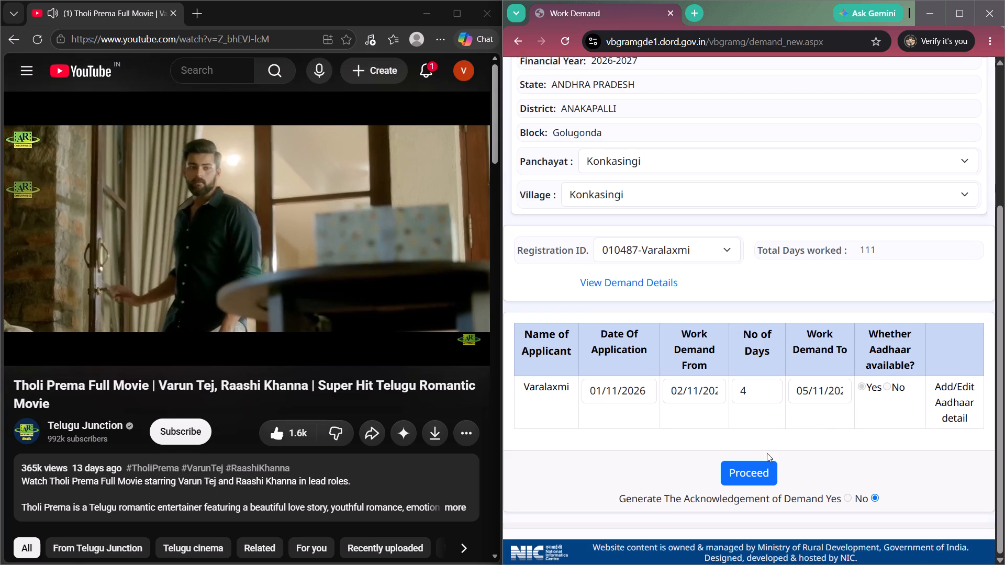
click(766, 455)
click(763, 460)
click(763, 468)
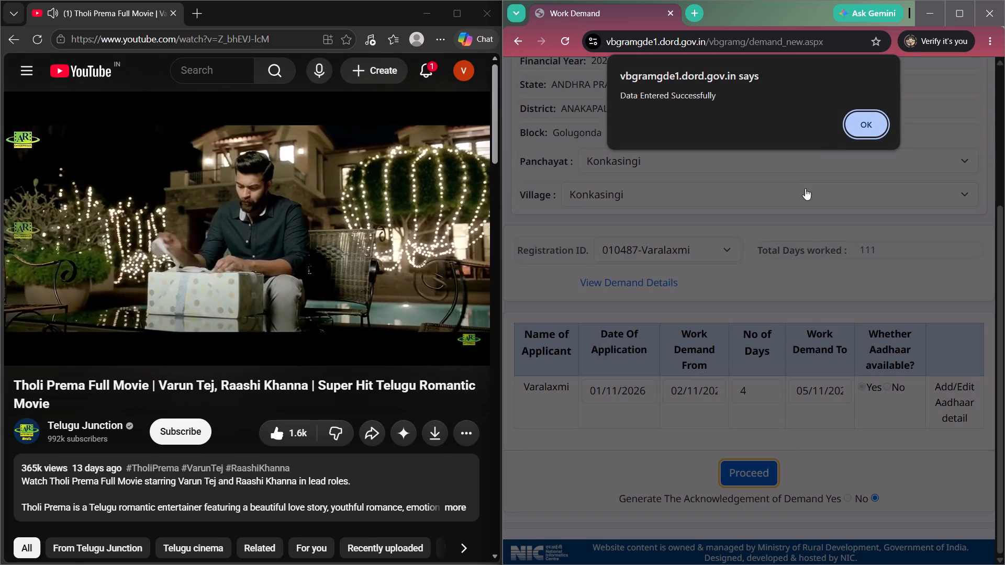
click(854, 122)
Choose the Raajulamma registration for the next work demand.
click(703, 248)
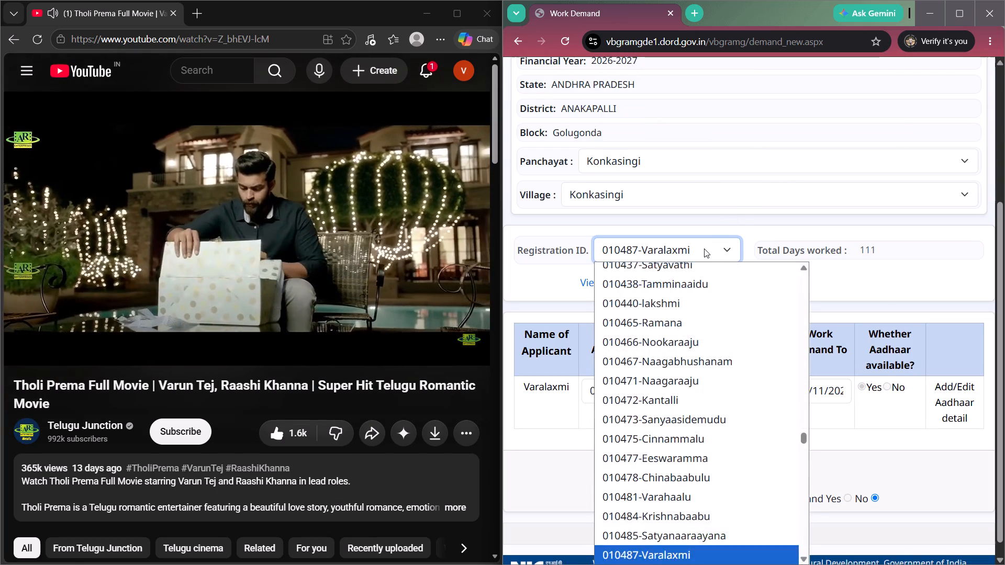
scroll(722, 353, down, 1)
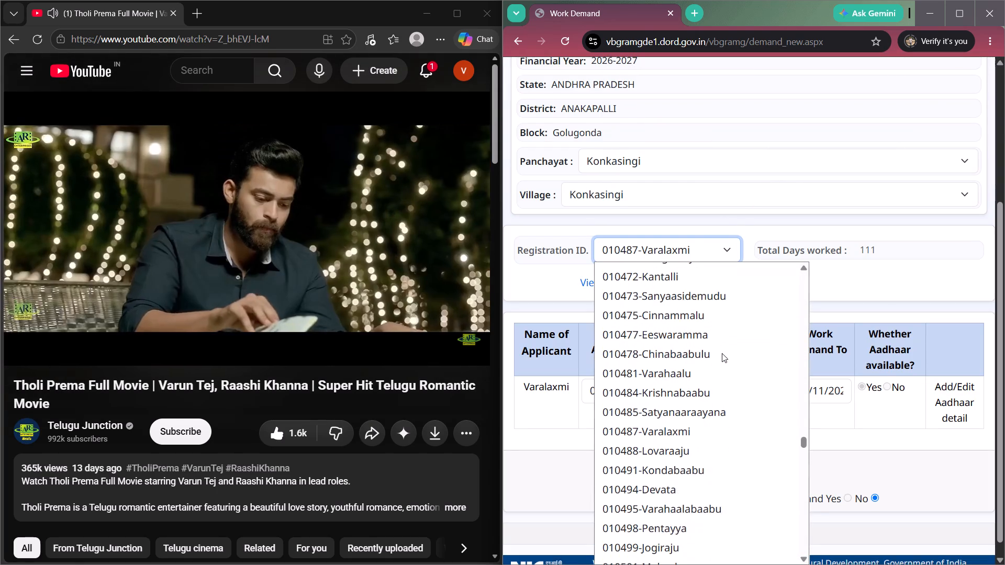
scroll(720, 354, down, 2)
click(683, 346)
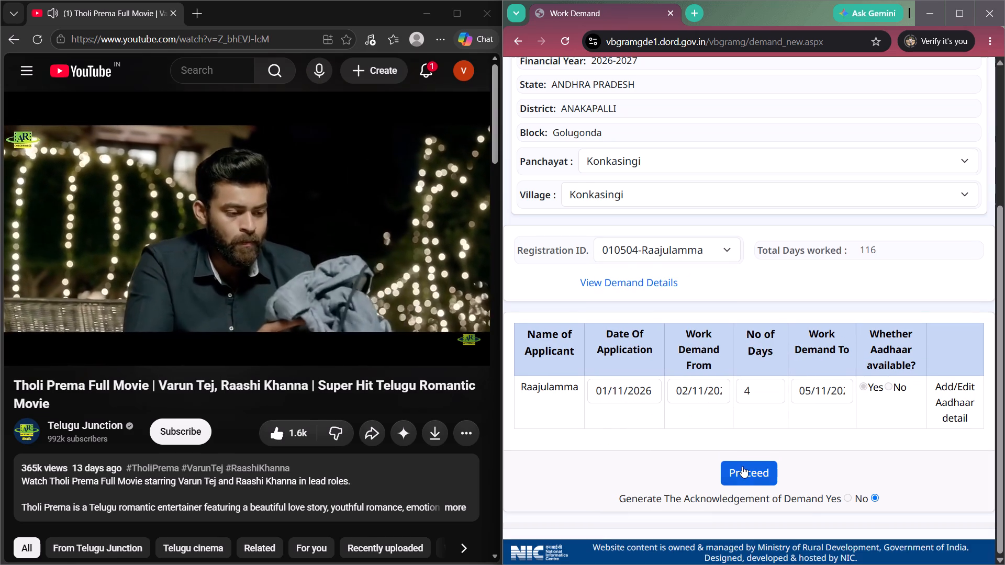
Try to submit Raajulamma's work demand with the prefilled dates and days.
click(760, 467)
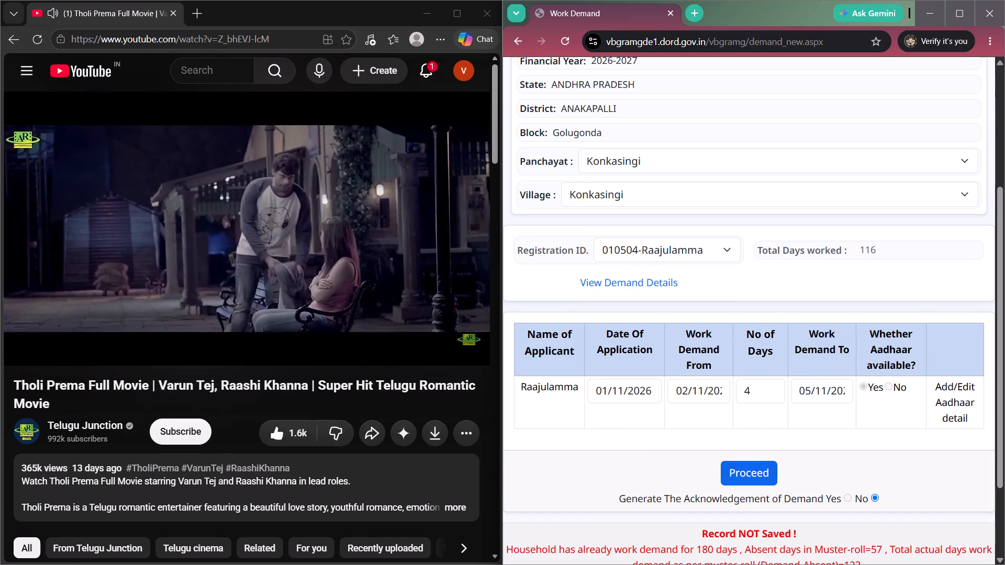
Set Raajulamma's number of days to 2, submit the work demand and acknowledge the response.
click(775, 364)
click(769, 389)
key(BackSpace)
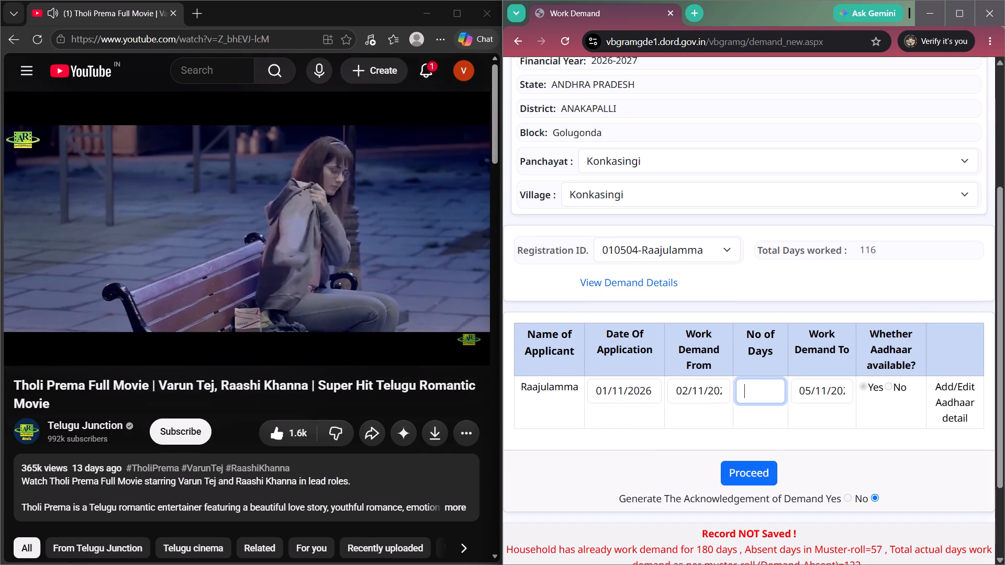
key(2)
click(799, 385)
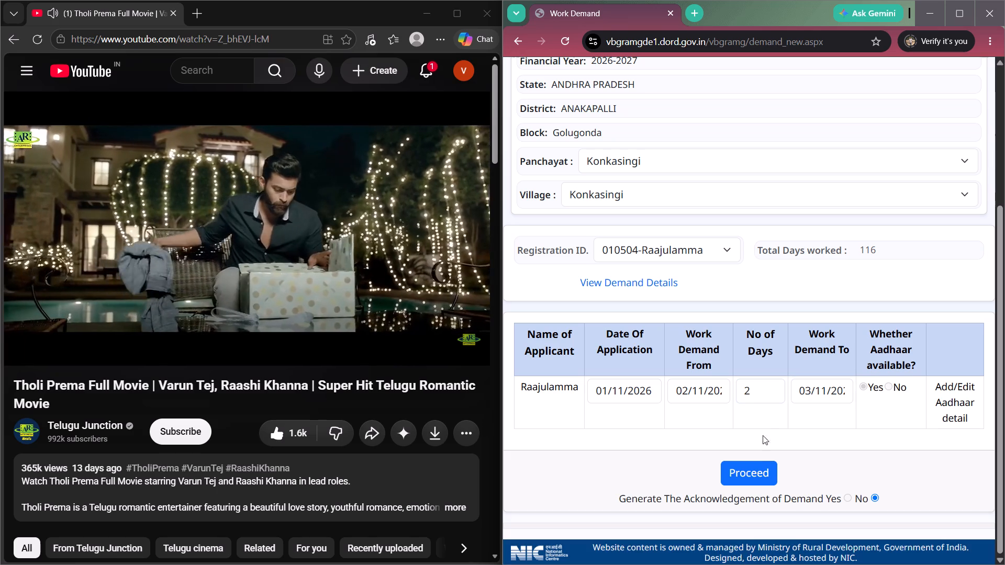
click(761, 462)
click(870, 120)
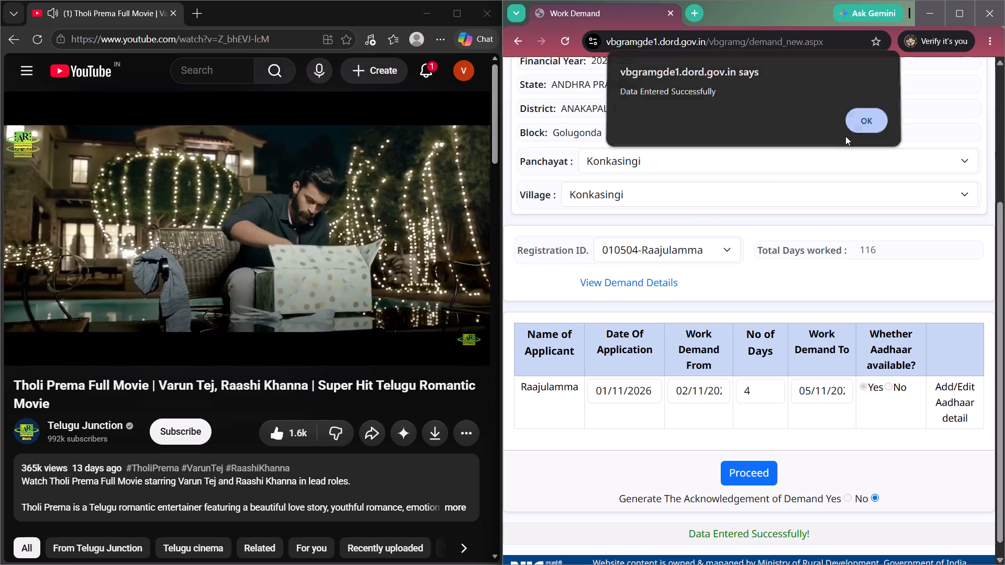
Choose the Cinabulli registration for the next work demand.
click(682, 245)
scroll(682, 246, down, 3)
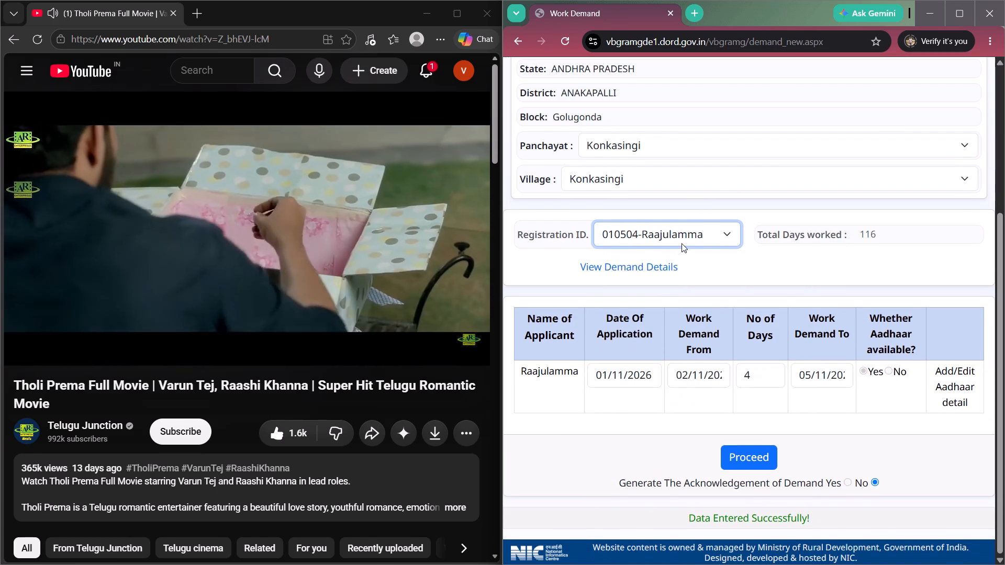
click(667, 229)
scroll(668, 245, down, 3)
click(675, 231)
scroll(675, 264, down, 3)
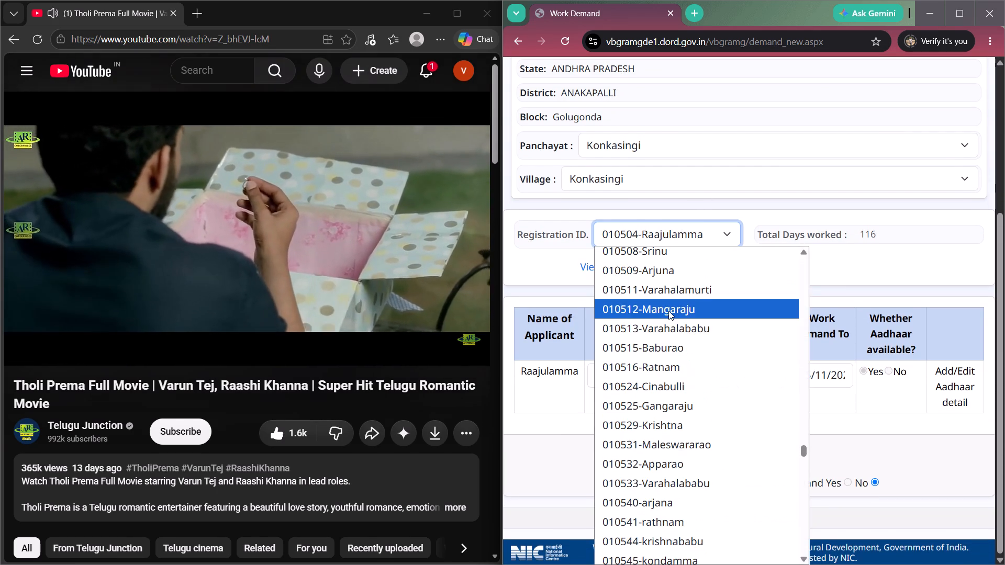
scroll(665, 324, down, 2)
scroll(677, 278, up, 1)
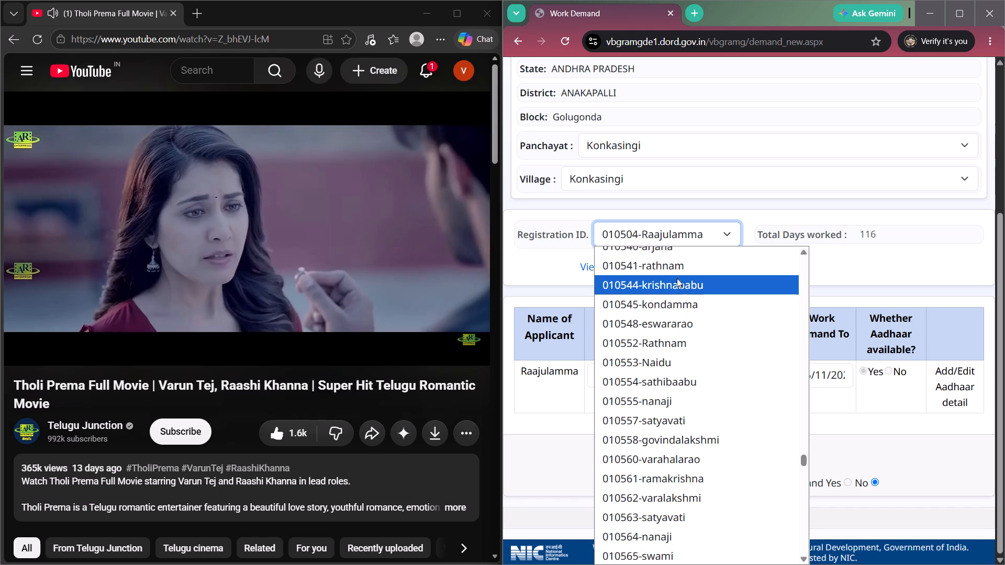
click(672, 248)
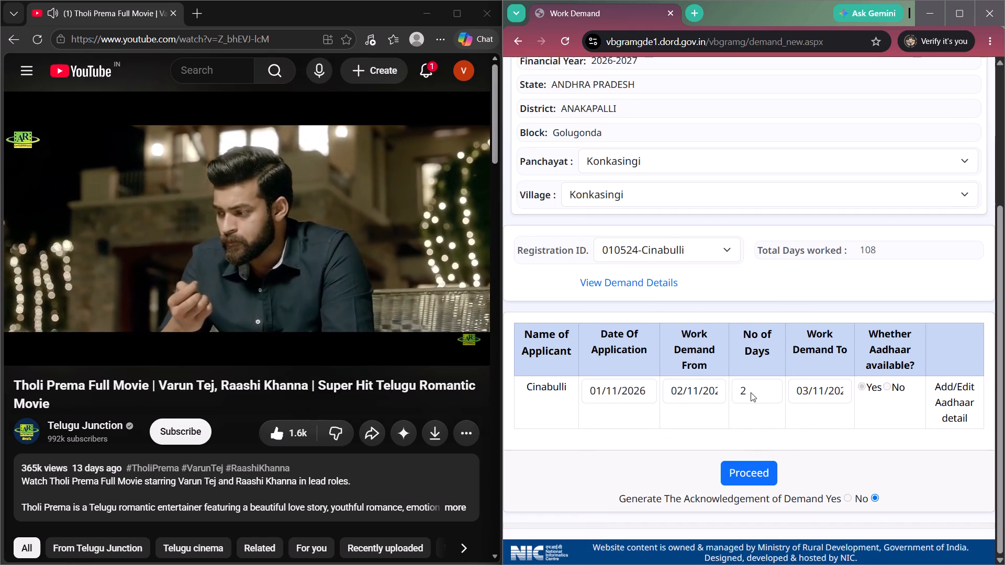
Set Cinabulli's number of days to 5, submit the work demand and acknowledge the response.
click(752, 386)
key(backslash)
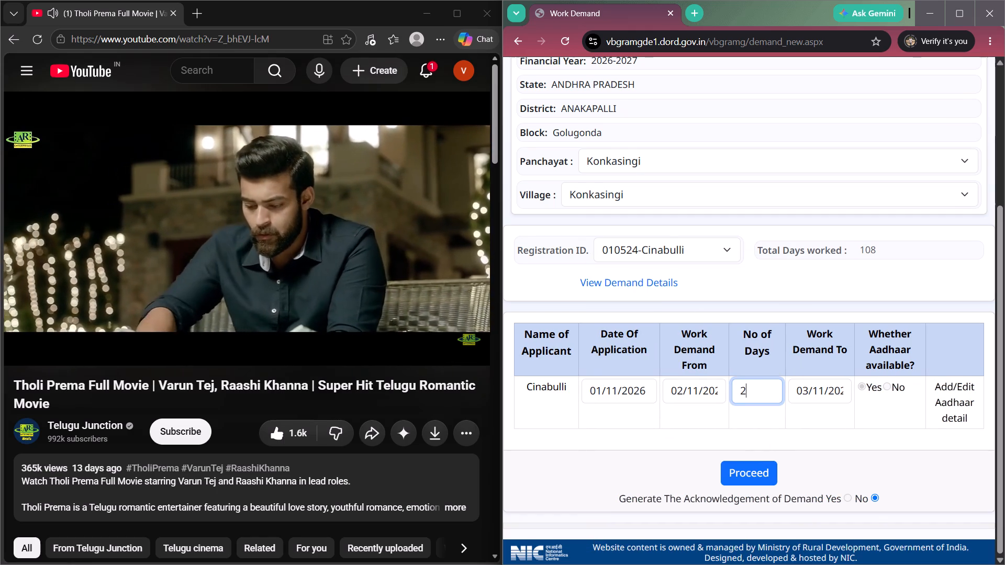
key(BackSpace)
key(5)
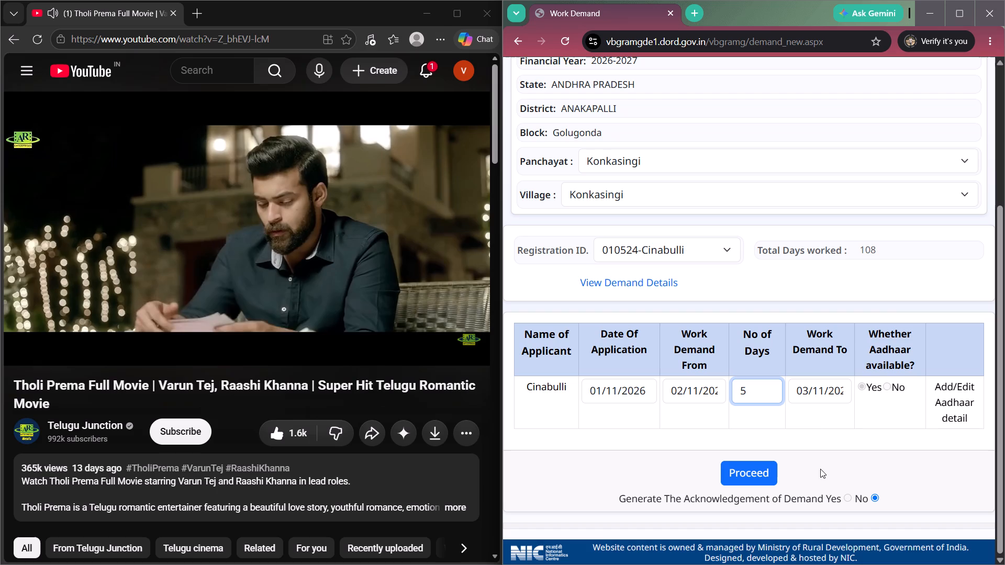
click(779, 384)
click(791, 383)
click(738, 474)
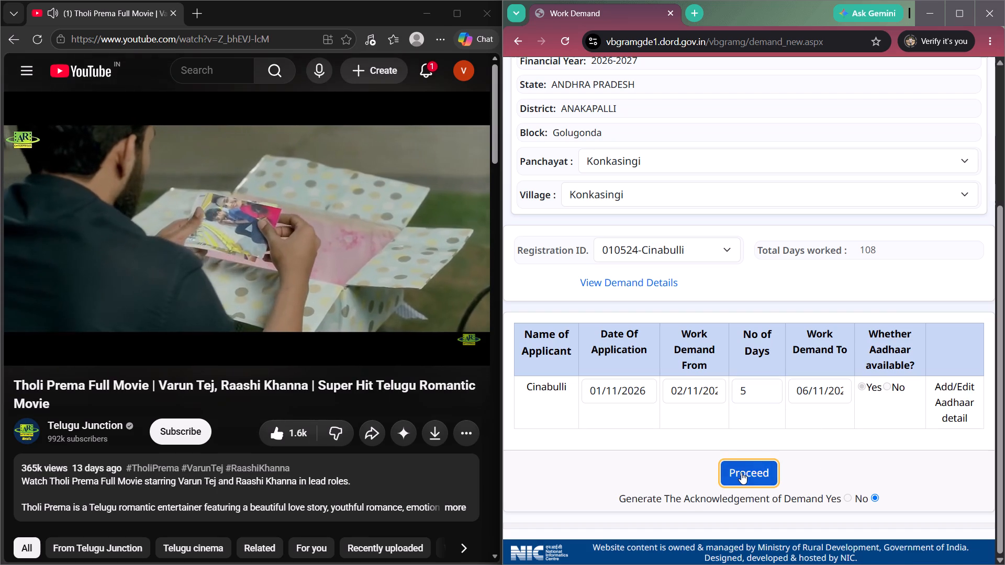
click(873, 130)
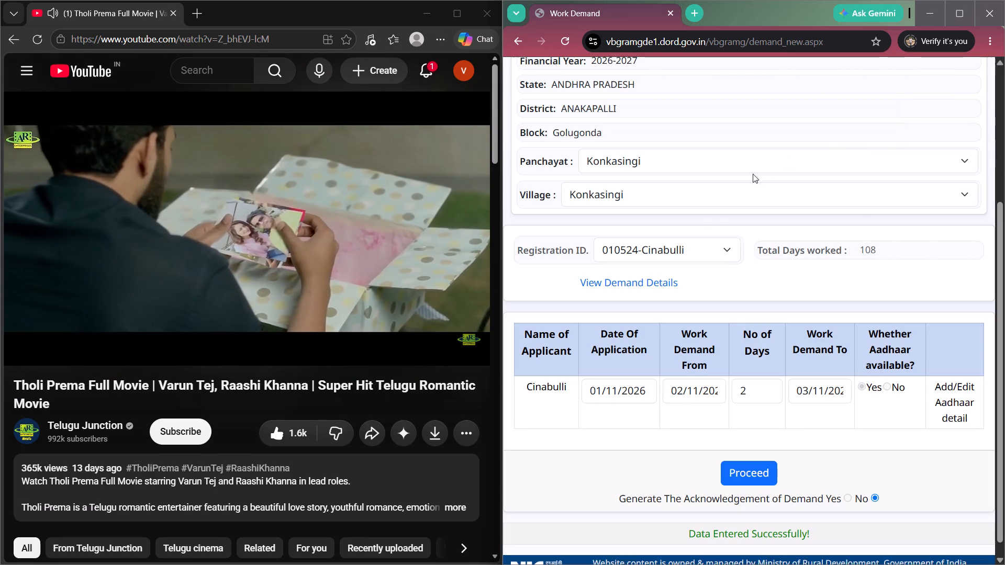
Choose the Satyavathi registration listed between Rambabu and Krishna for the next work demand.
click(647, 250)
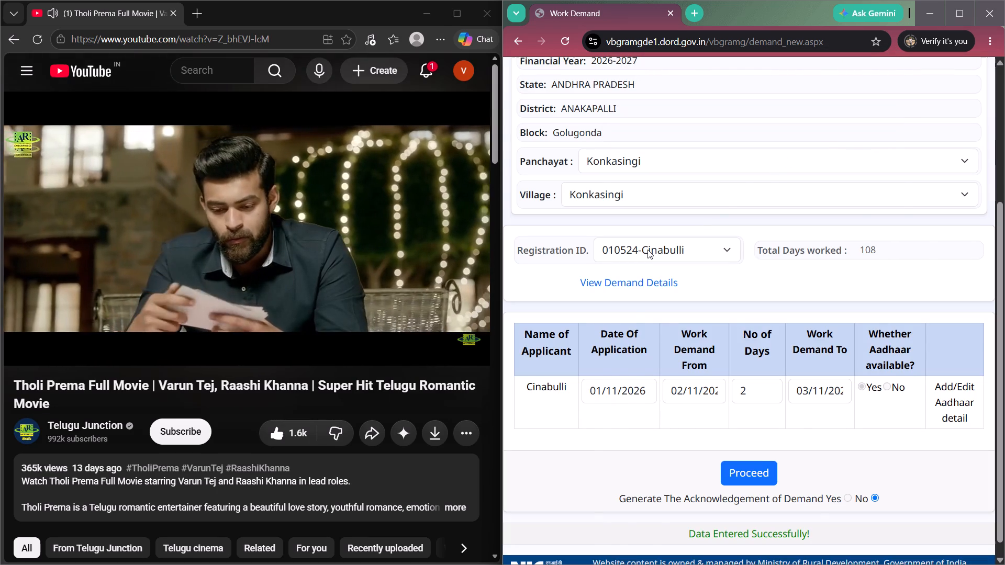
scroll(666, 344, down, 14)
scroll(669, 337, down, 7)
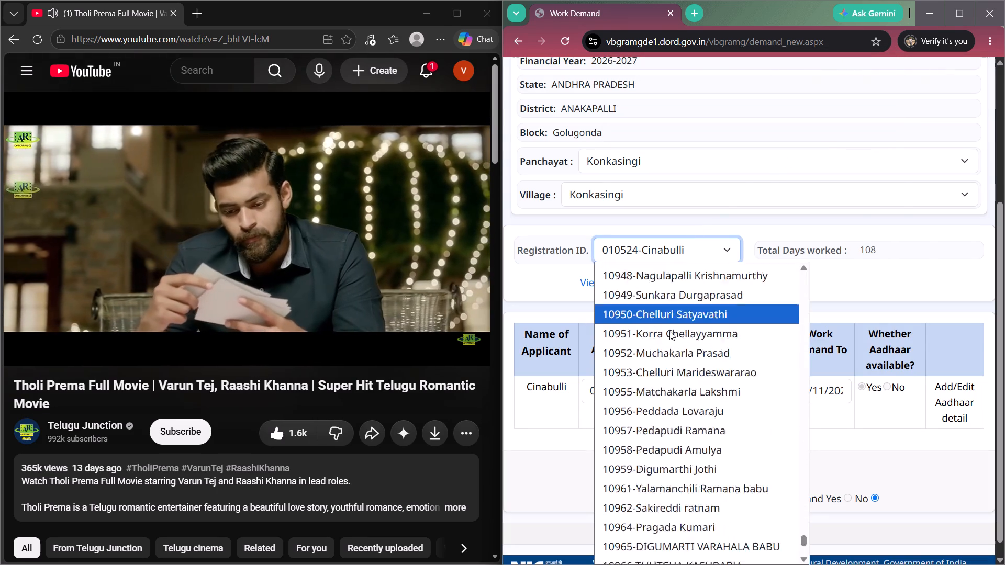
scroll(670, 325, down, 4)
scroll(670, 325, up, 5)
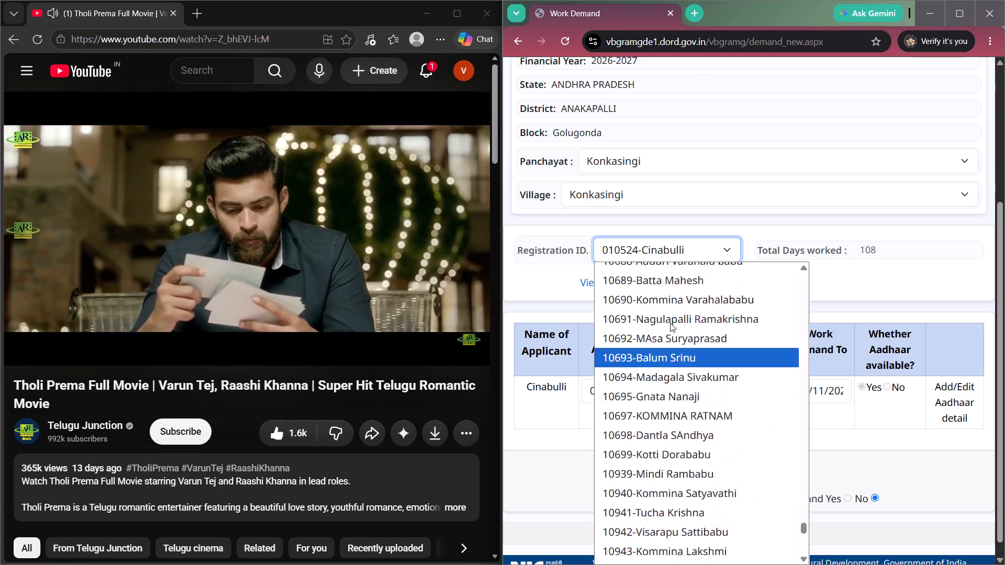
scroll(670, 323, up, 1)
scroll(670, 323, down, 8)
scroll(670, 322, up, 1)
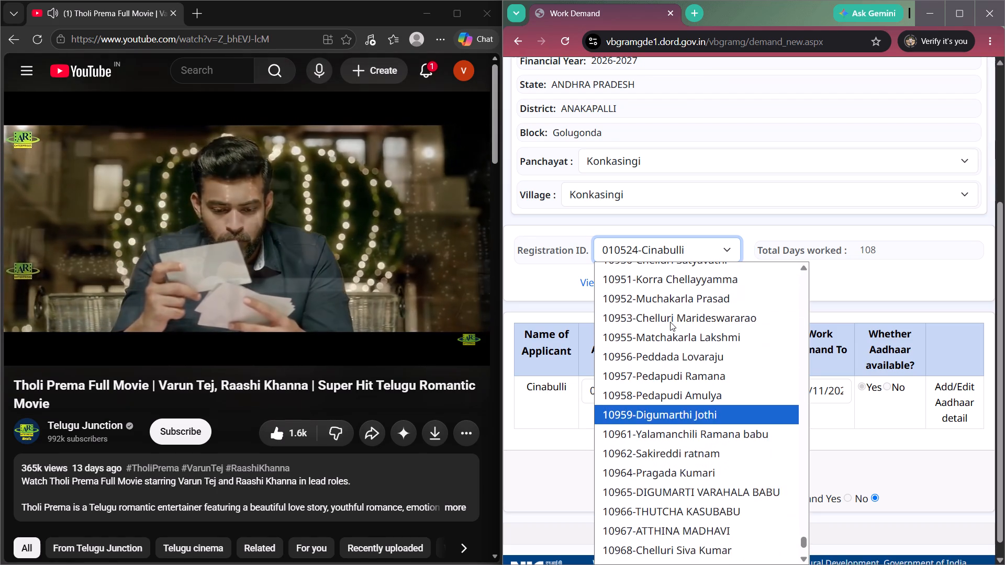
scroll(656, 295, up, 1)
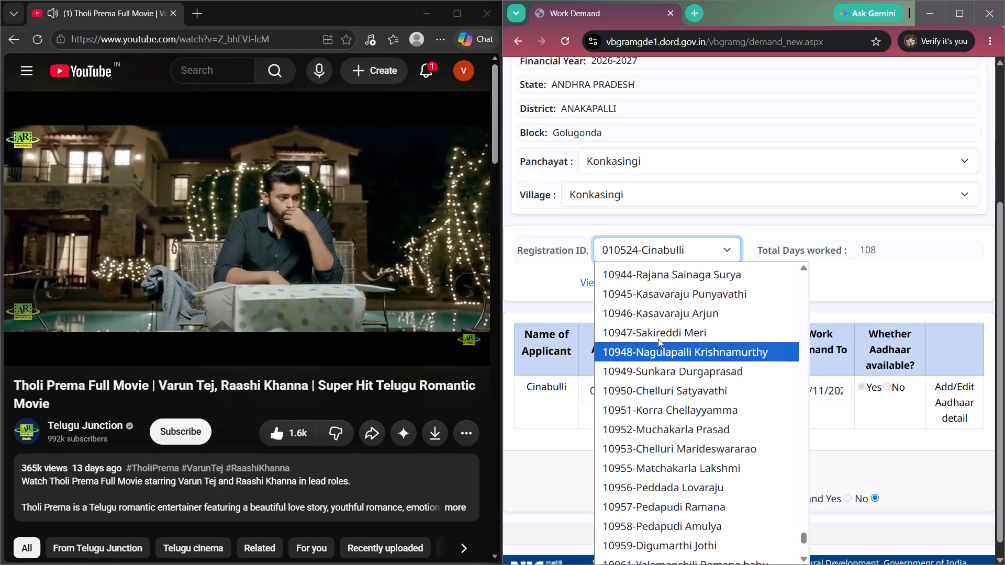
scroll(660, 288, up, 1)
click(662, 333)
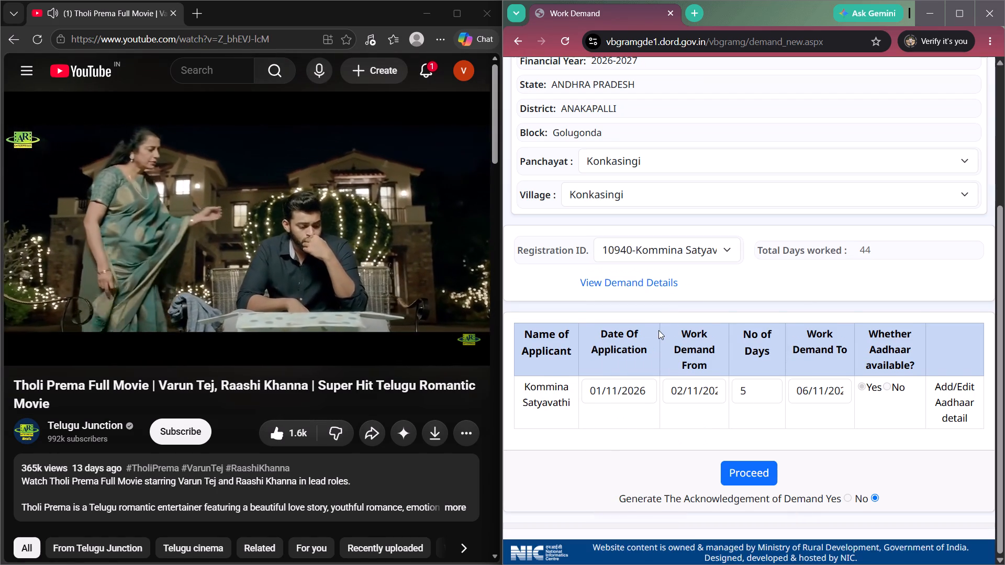
Set Satyavathi's number of days to 6, submit the work demand and acknowledge the response.
click(757, 393)
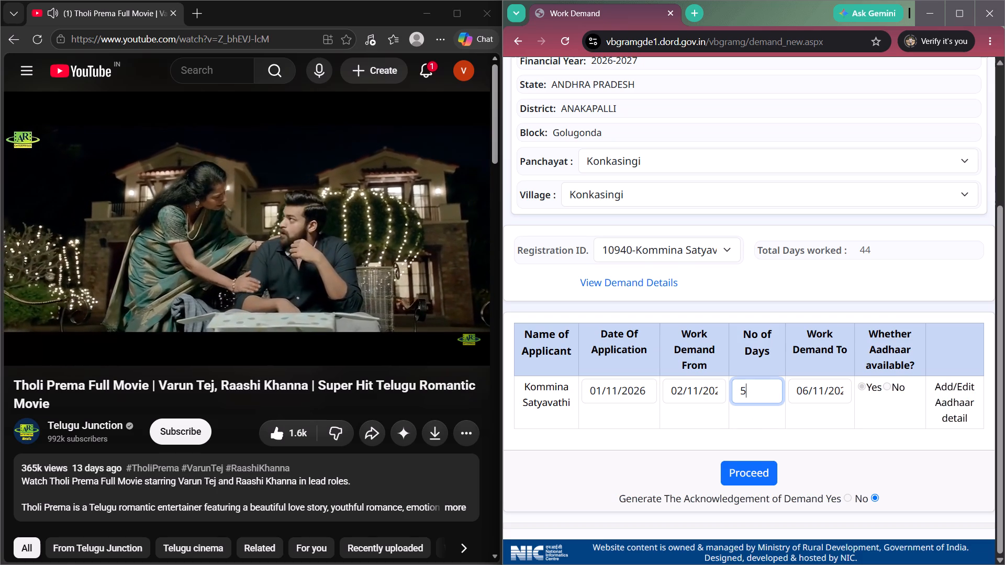
key(BackSpace)
key(6)
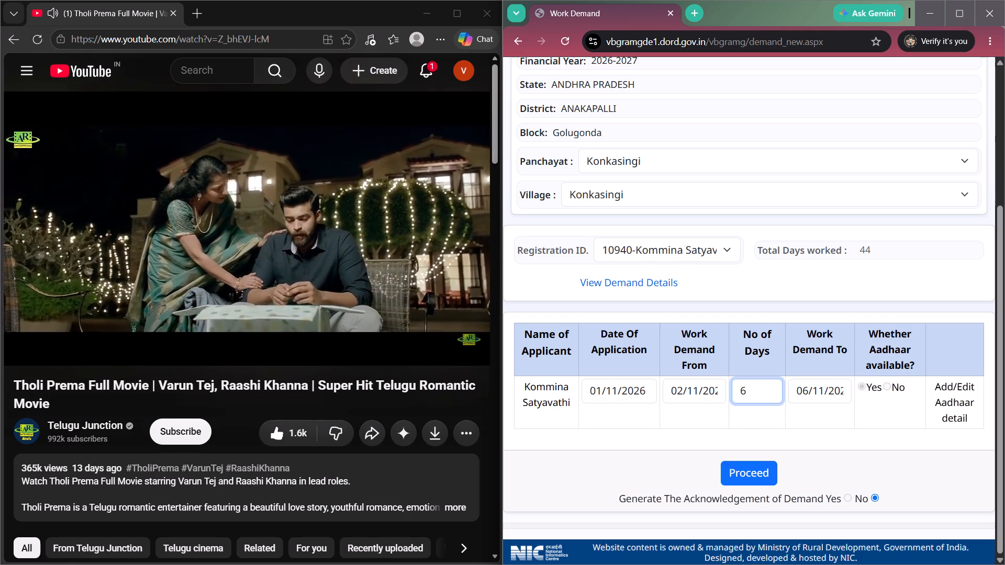
click(807, 391)
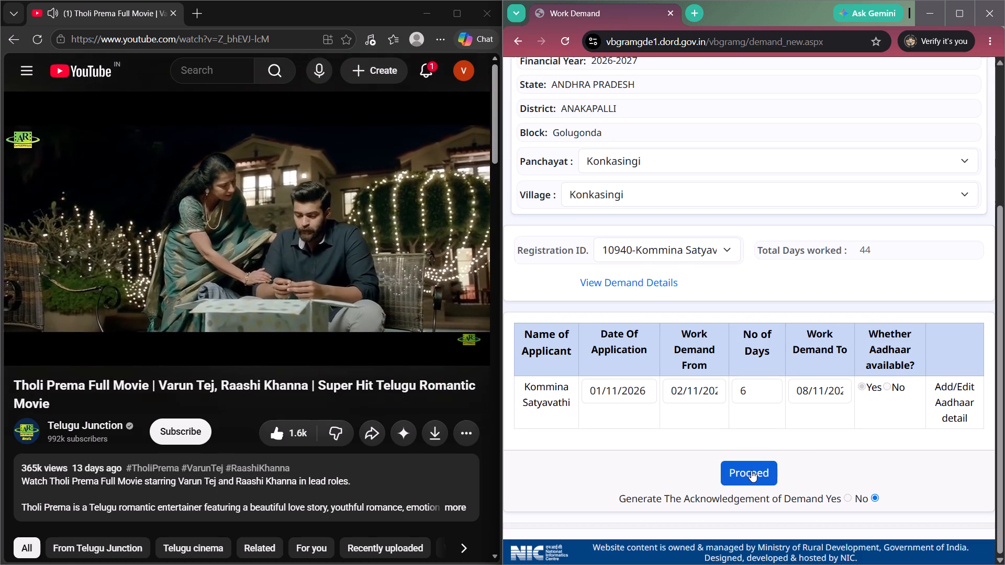
click(751, 468)
click(864, 128)
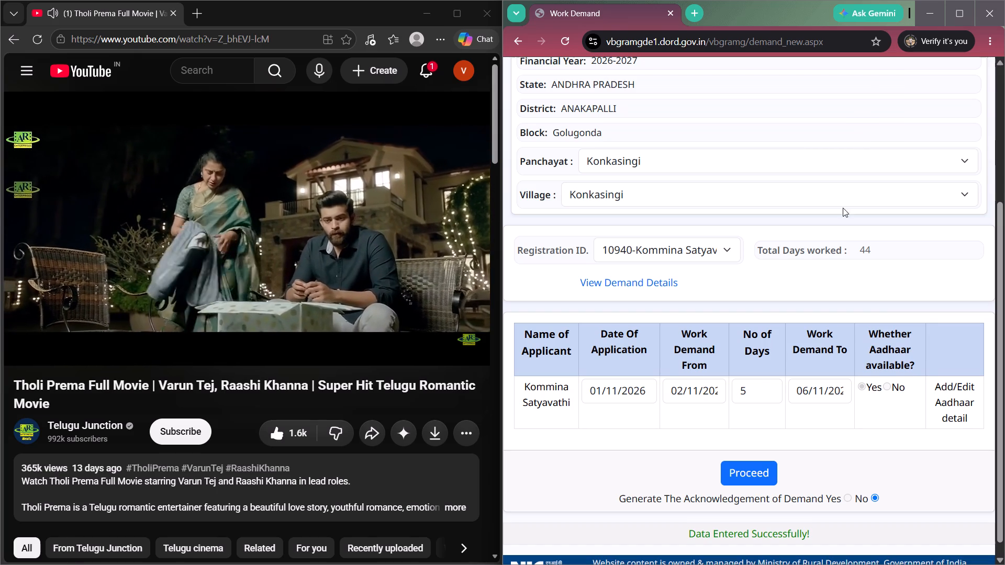
Leave the work demand form, open the Work Allocation form and select the Konkasingi panchayat.
scroll(840, 290, up, 3)
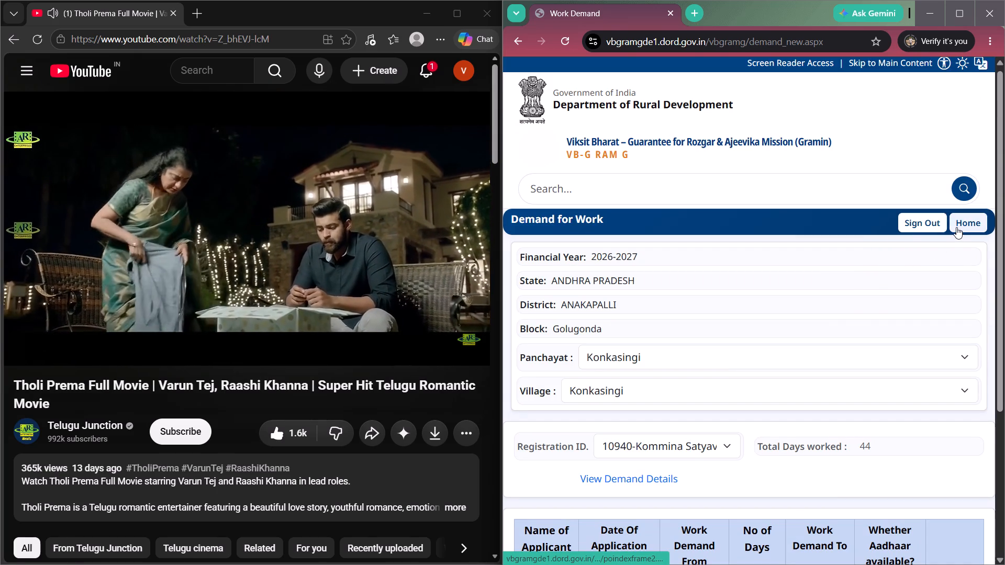
click(956, 227)
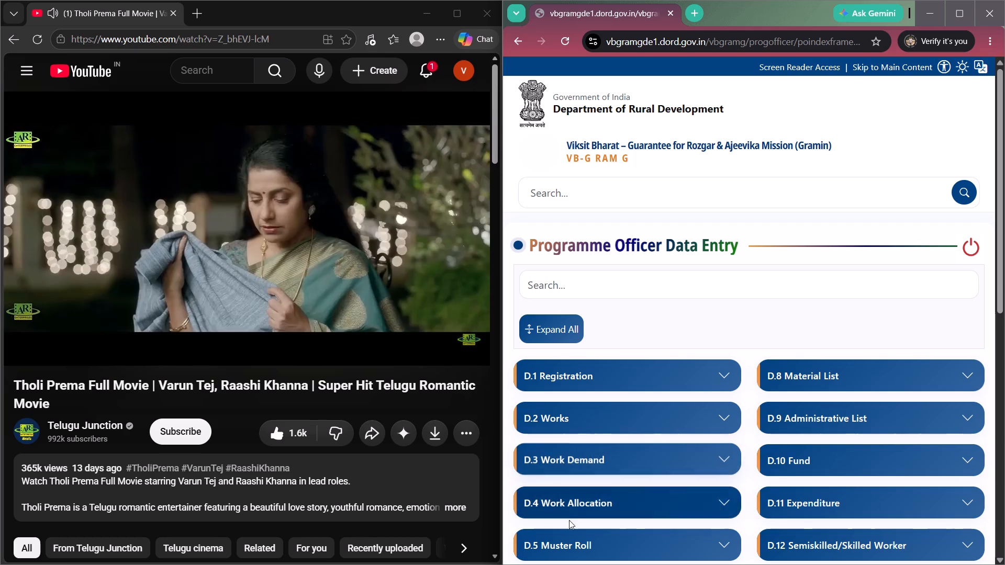
click(570, 505)
click(567, 532)
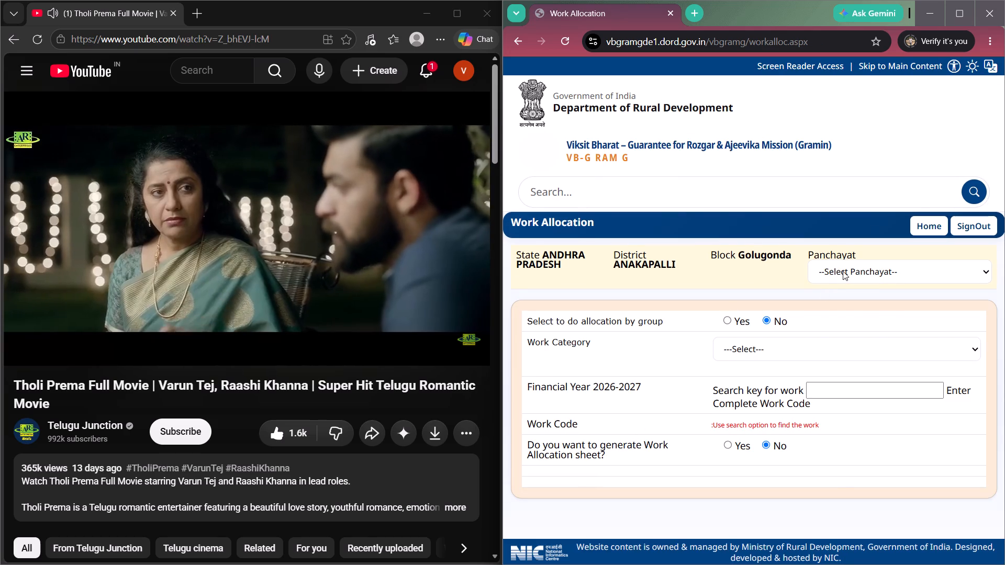
click(843, 271)
click(867, 540)
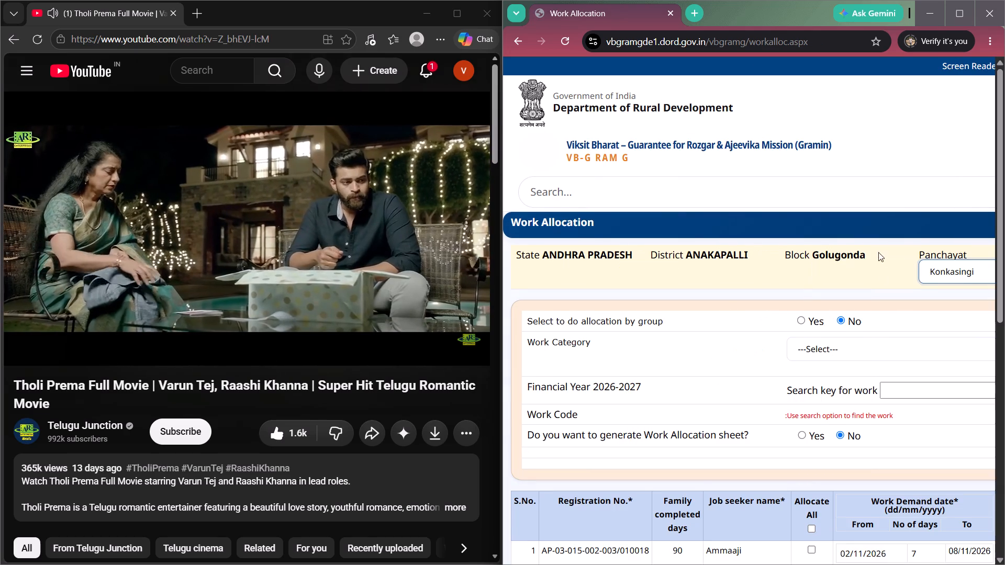
Set the work category to Water Conservation and Water Harvesting.
scroll(872, 286, down, 2)
click(845, 215)
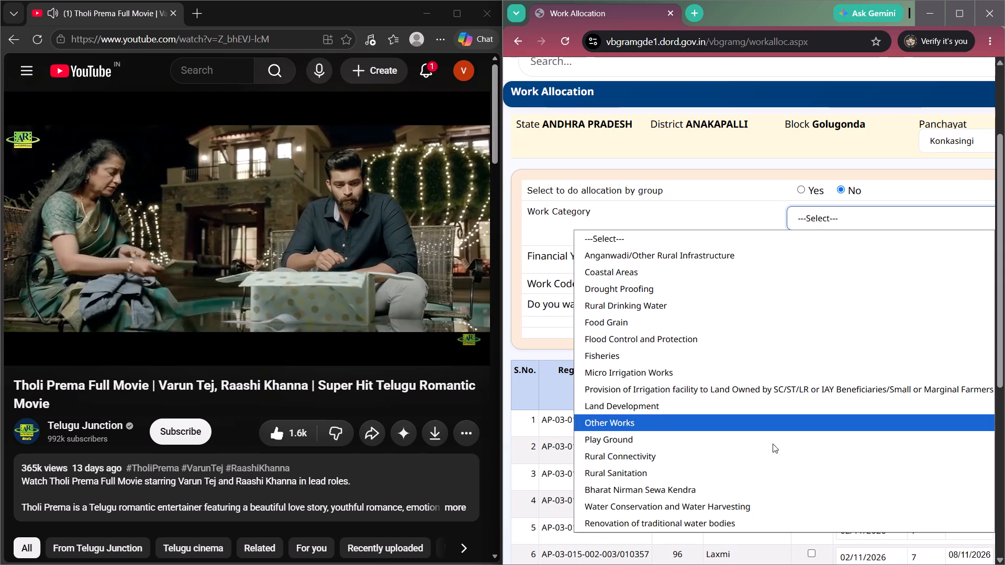
click(756, 508)
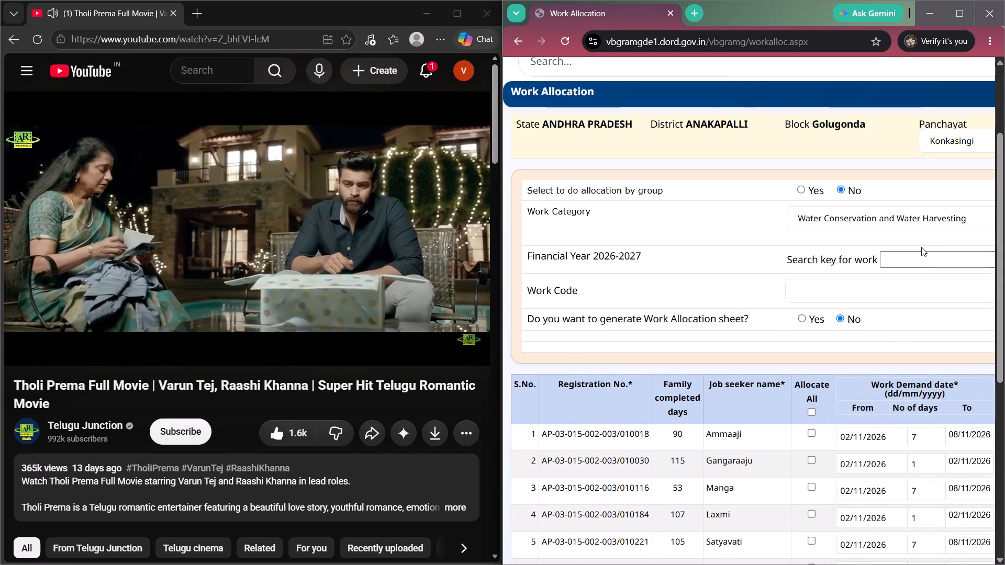
Search for work key 76452 and choose the work code for the community staggered trench at Maridithalli konda.
click(921, 255)
text(70)
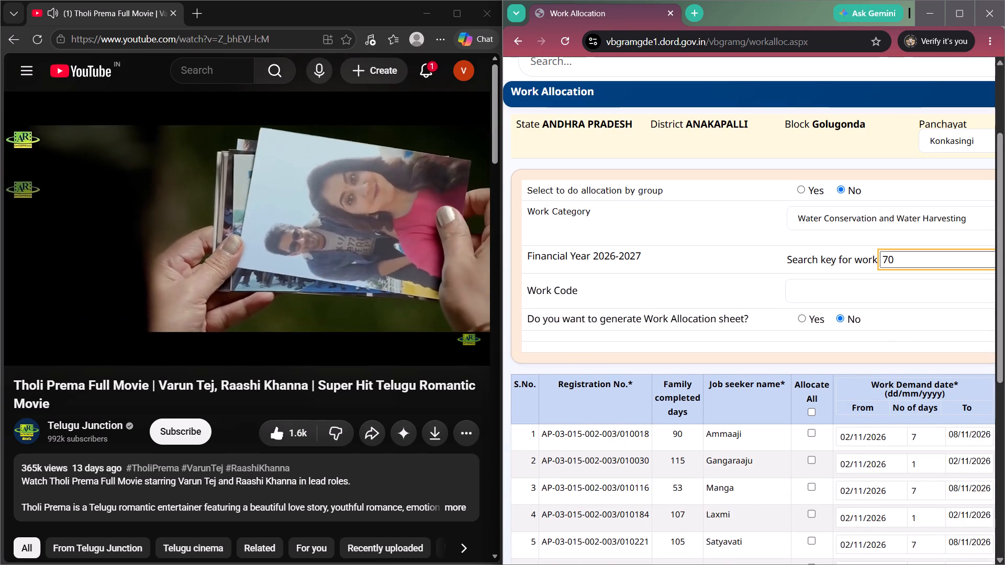
key(BackSpace)
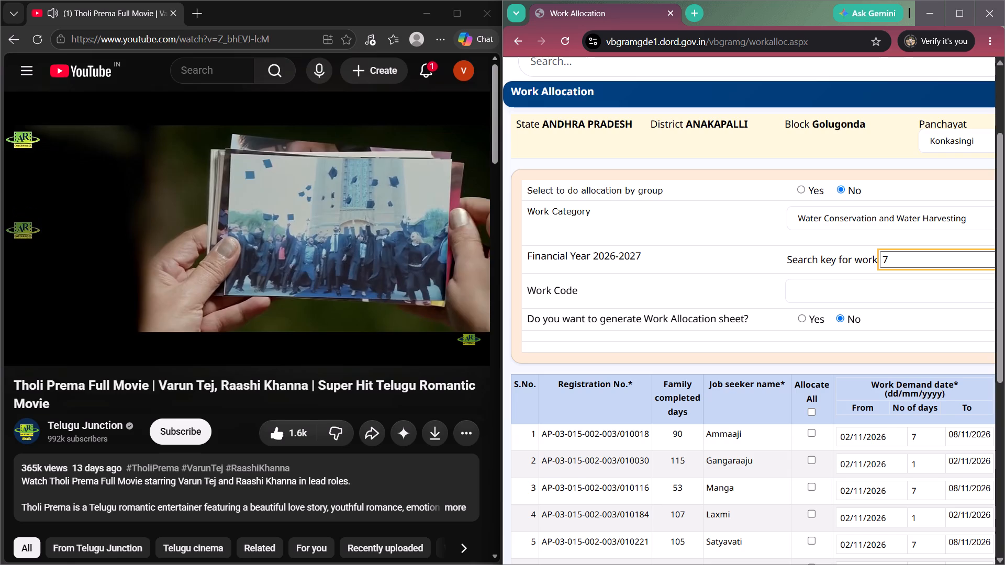
key(6)
text(452)
click(939, 303)
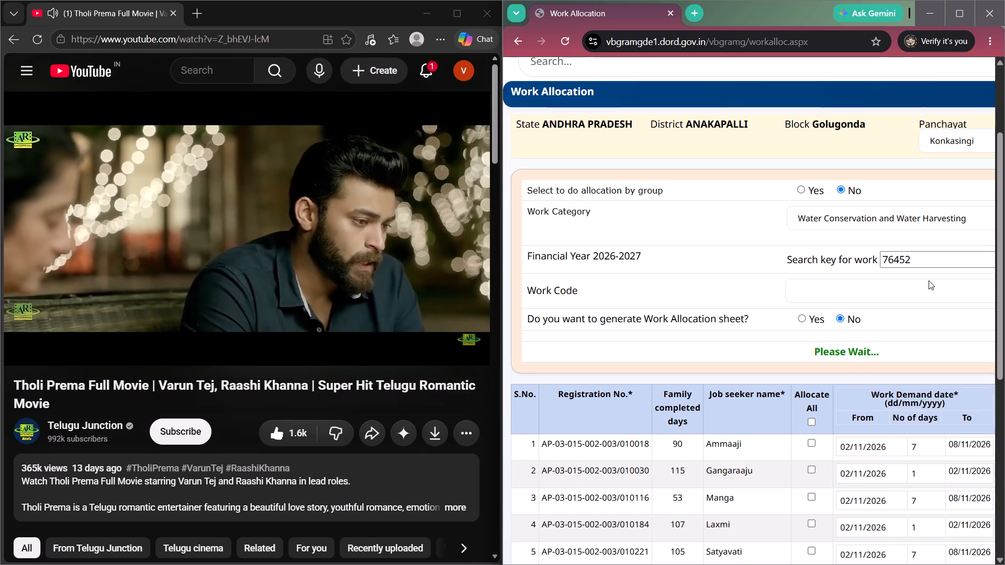
click(921, 287)
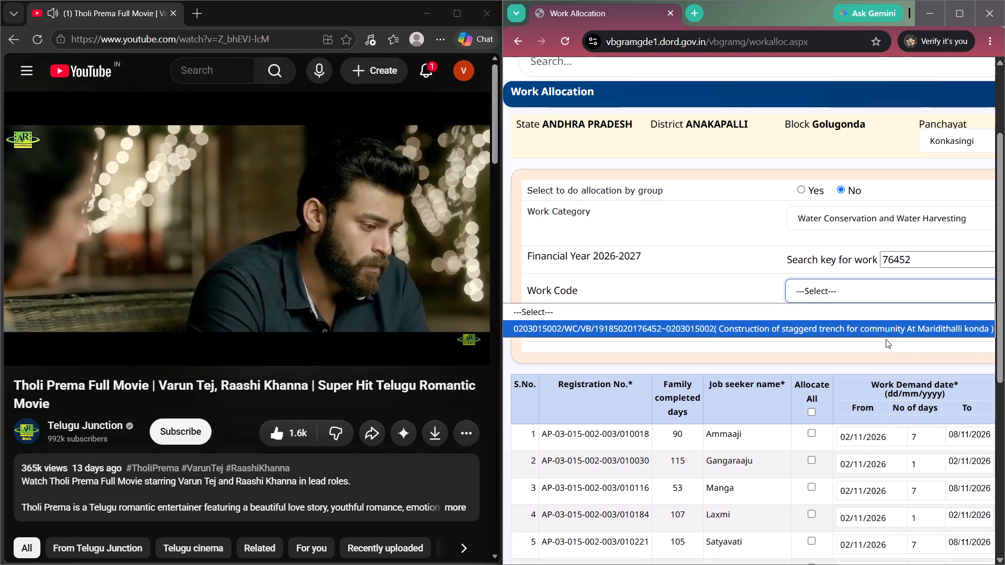
click(886, 331)
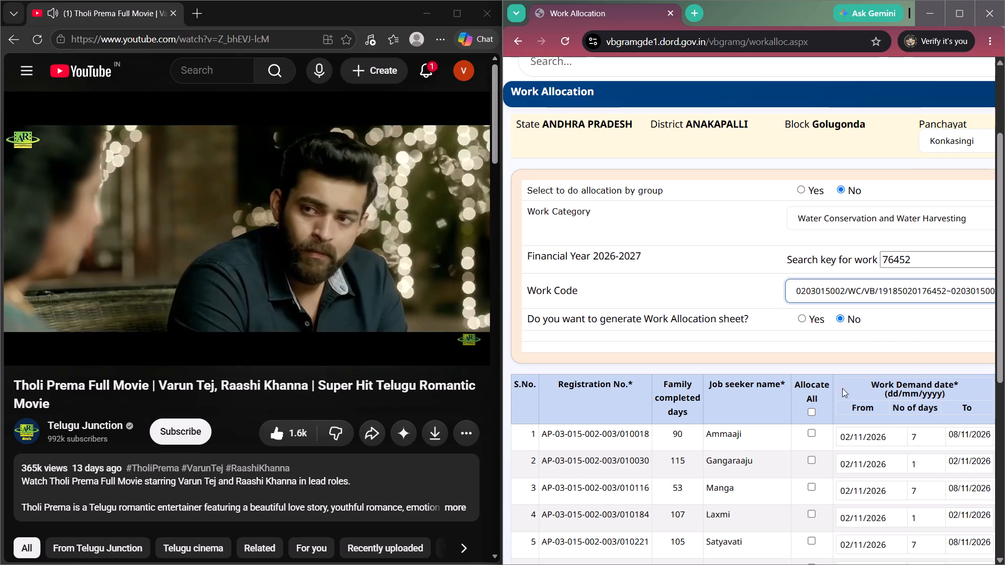
Mark all listed job seekers for allocation to the chosen work and save the work allocation.
click(814, 415)
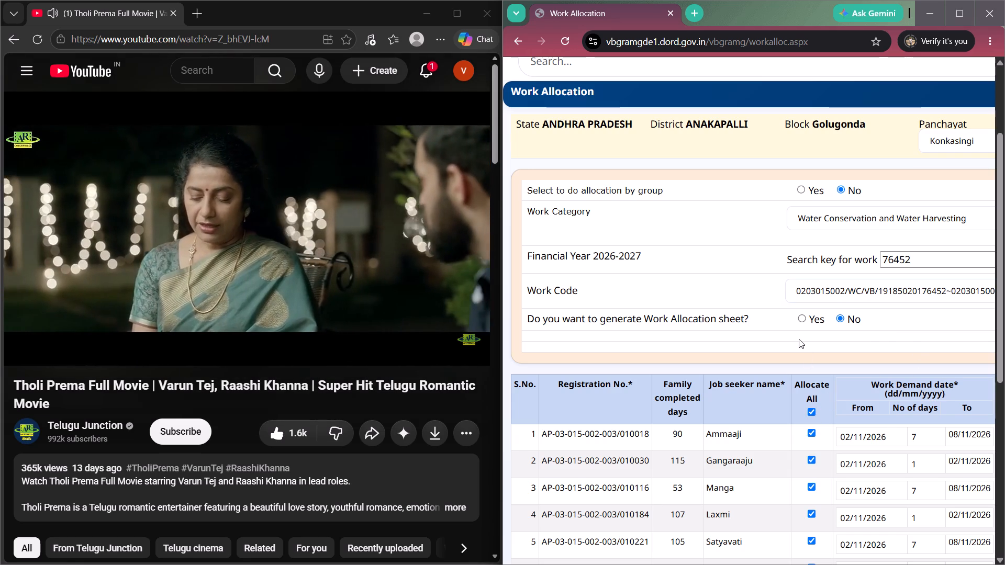
scroll(799, 339, down, 6)
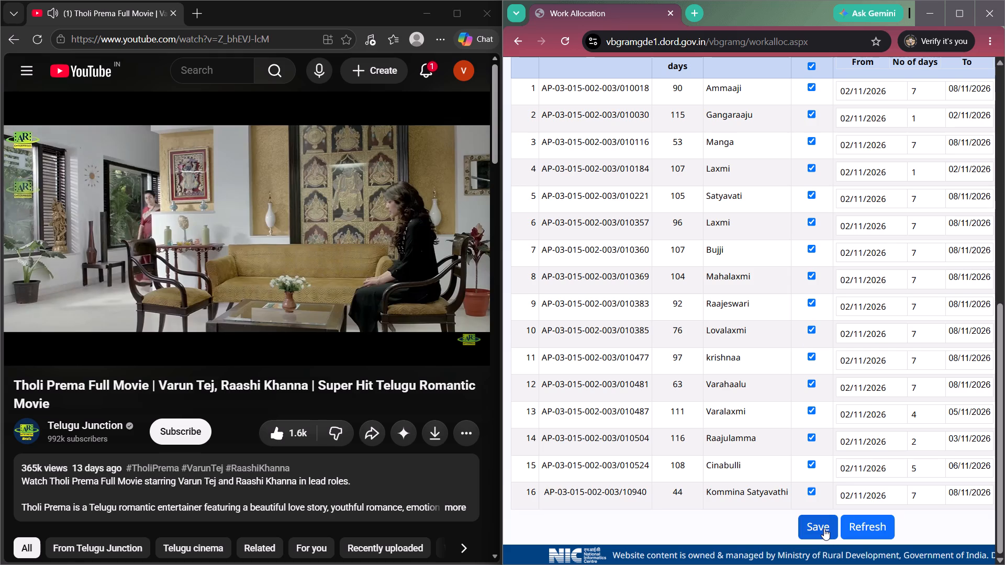
click(824, 528)
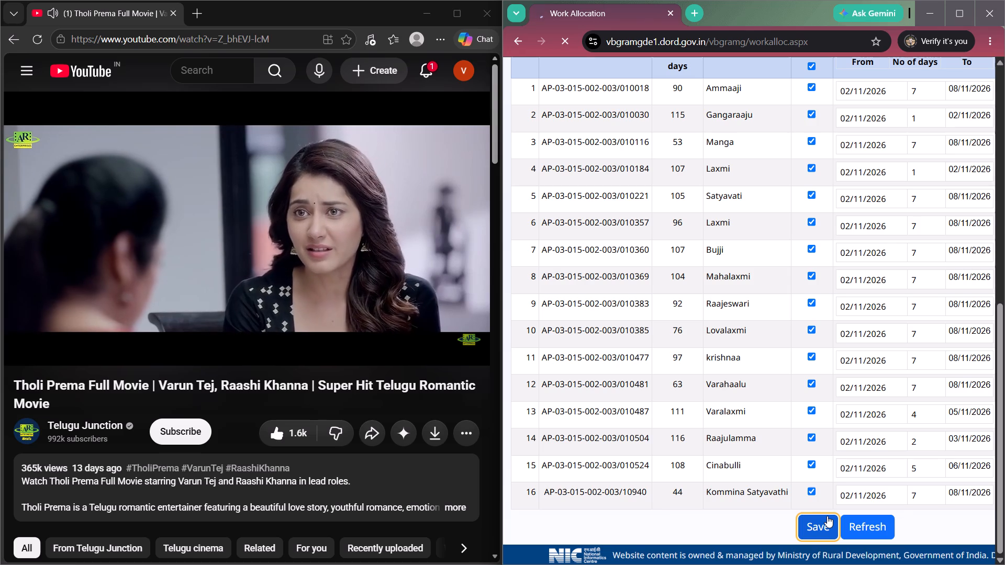
scroll(847, 423, up, 4)
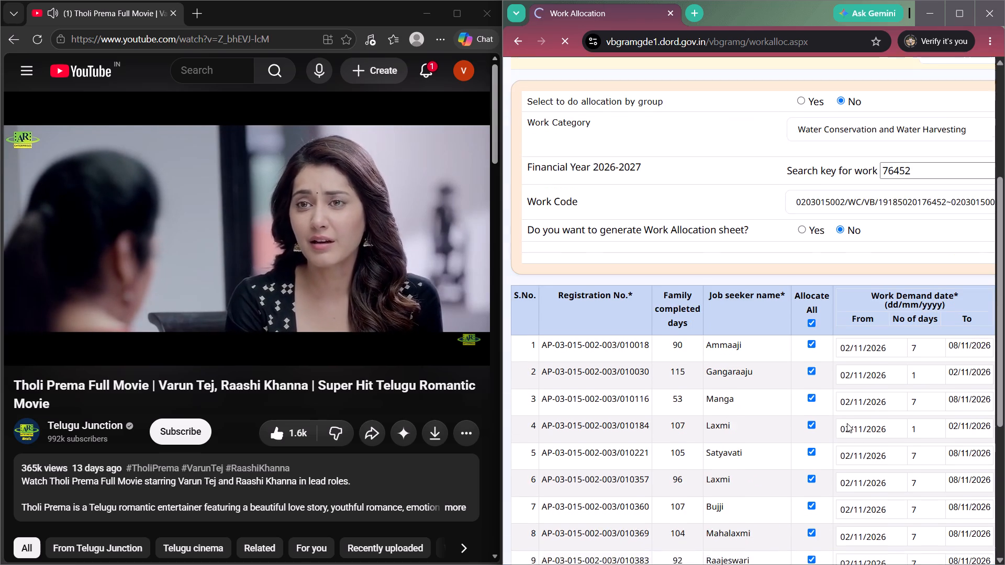
scroll(847, 417, up, 1)
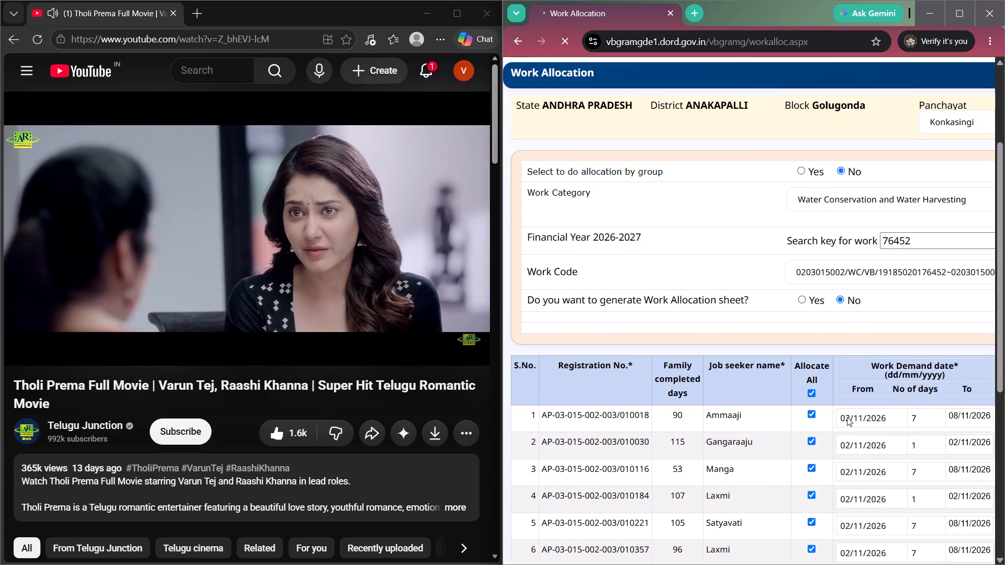